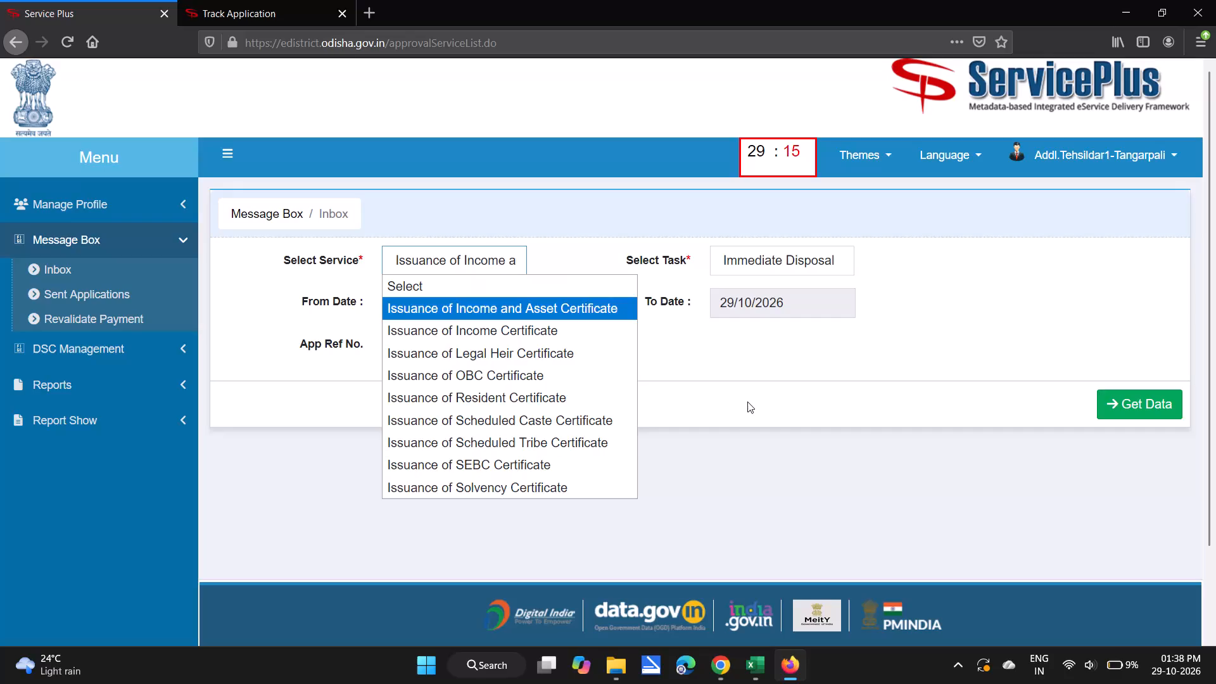
Close the open service list without changing the selection and reload the Message Box inbox.
left_click(747, 402)
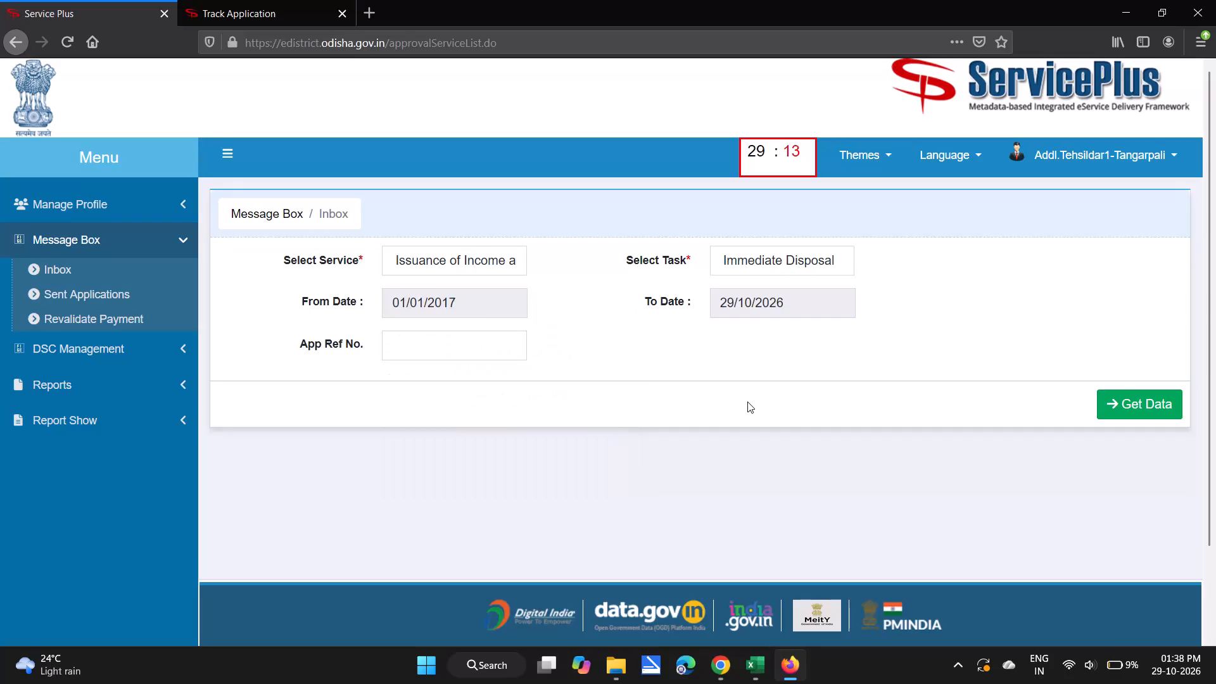
left_click(56, 272)
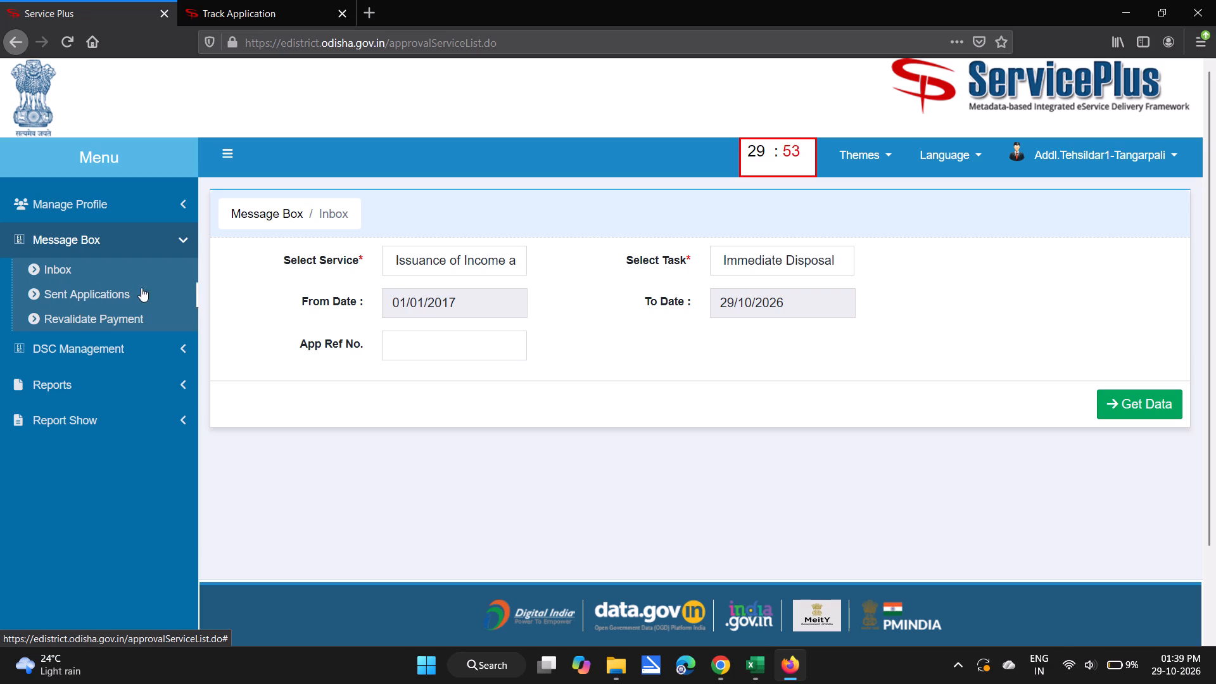
Open the Sent Applications page of the Message Box.
left_click(75, 295)
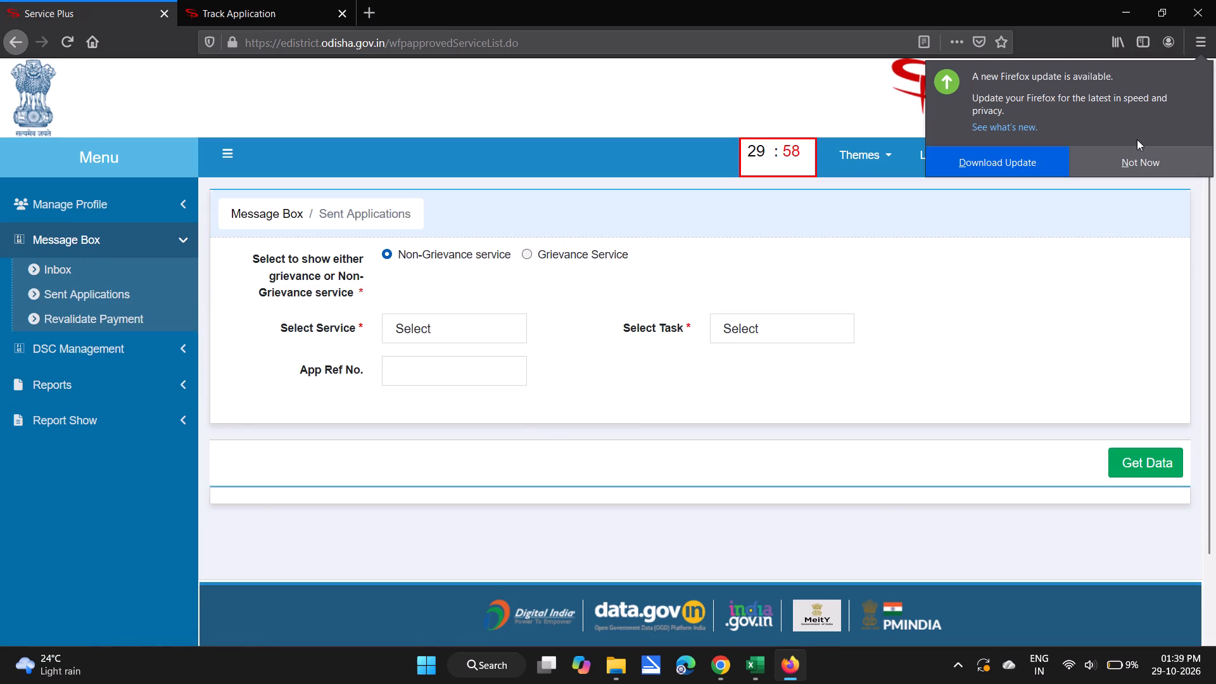
left_click(1137, 139)
left_click(122, 301)
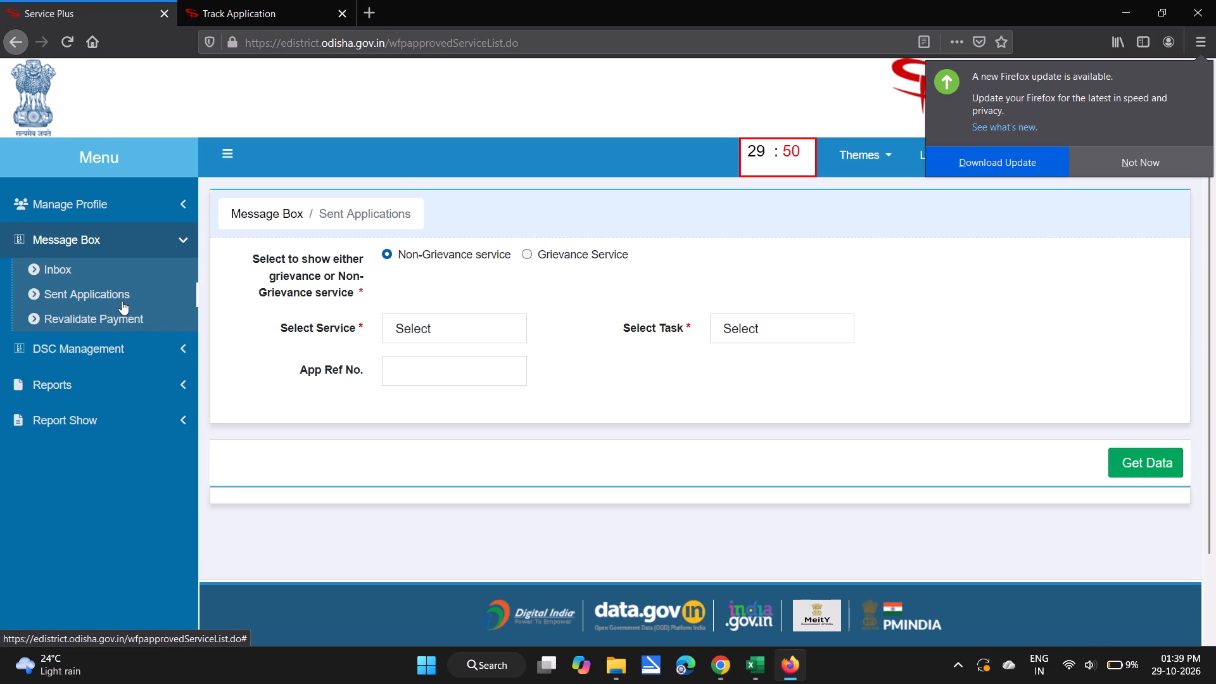
left_click(122, 301)
Dismiss the Firefox update notification without downloading the update.
left_click(880, 229)
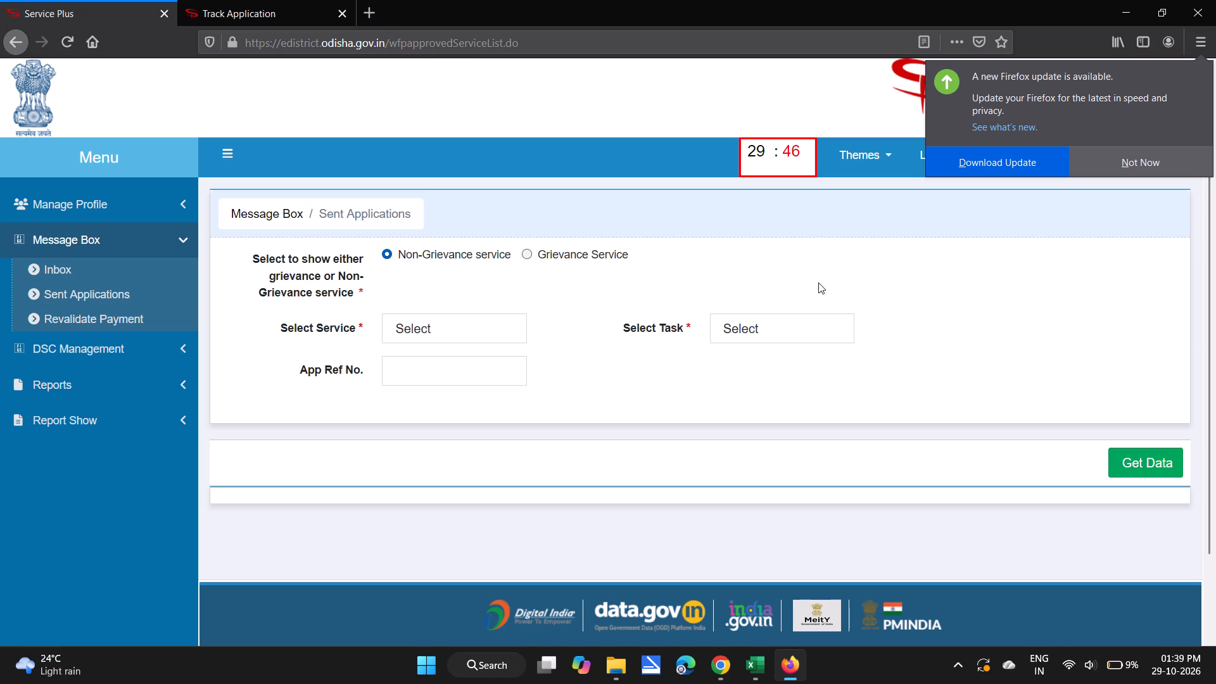
left_click(1065, 249)
left_click(883, 83)
left_click(1127, 168)
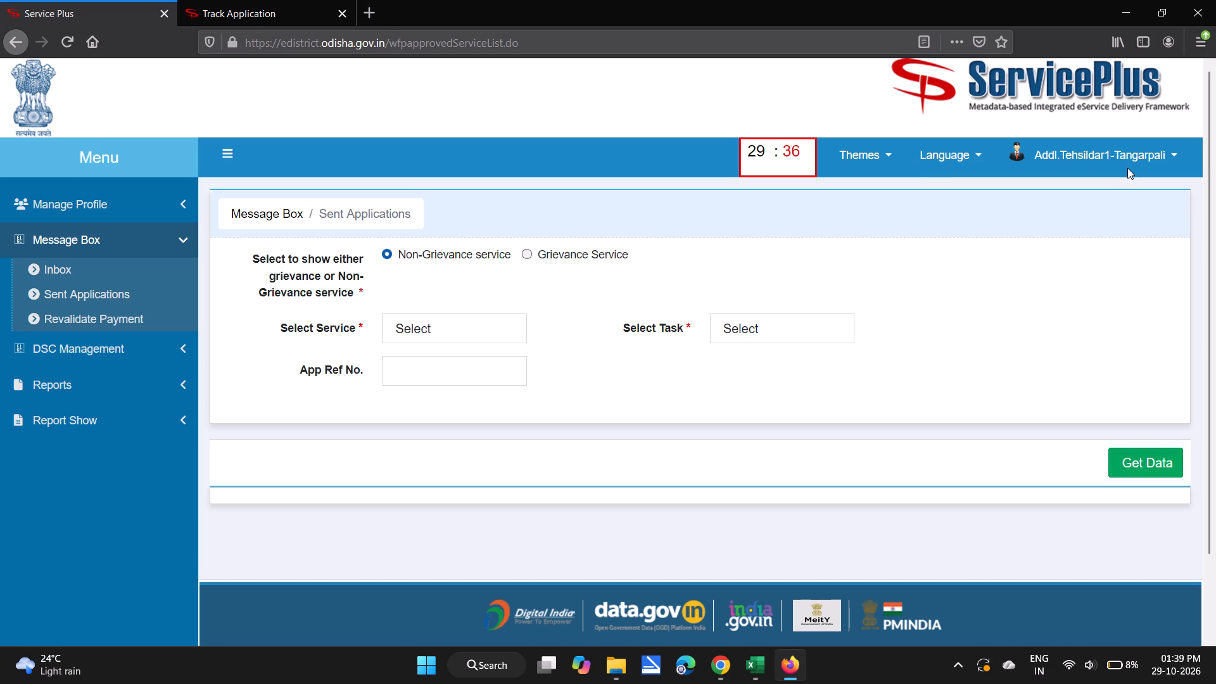
left_click(964, 273)
Return to the Message Box inbox.
left_click(60, 272)
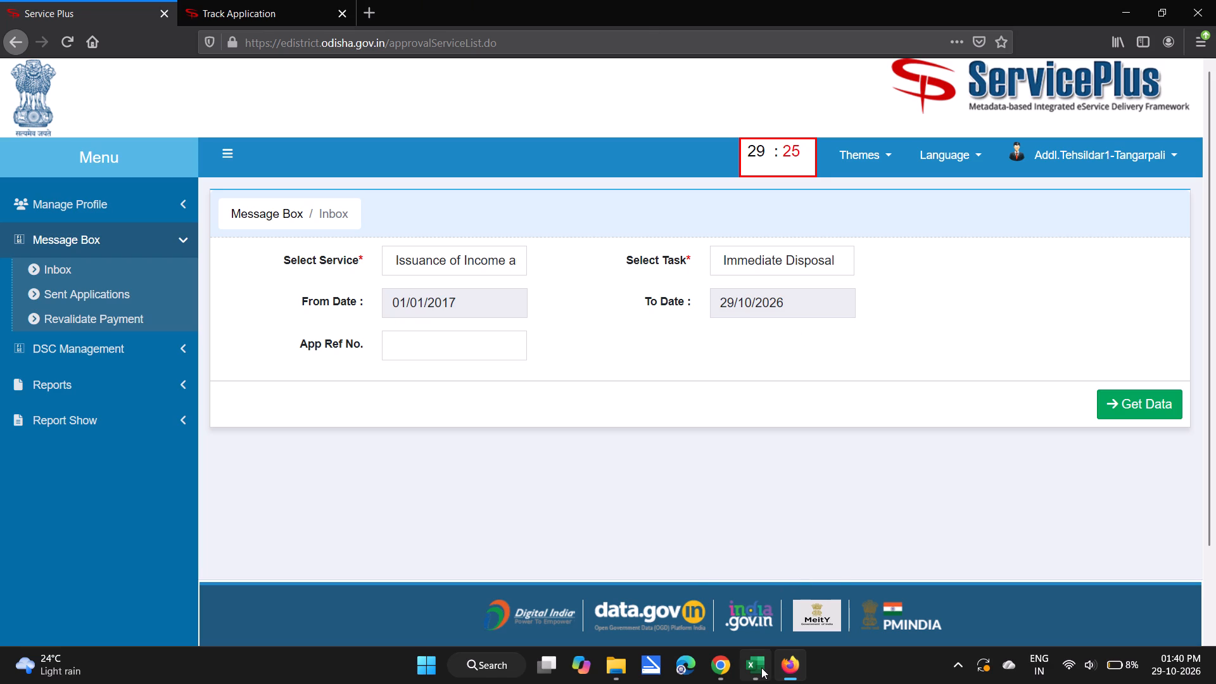
In Excel's HLO & PE Report, enter 127 enumerators, 22 supervisors, 12 reserve enumerators and 2 reserve supervisors for Tangarpali Tahasil.
left_click(733, 571)
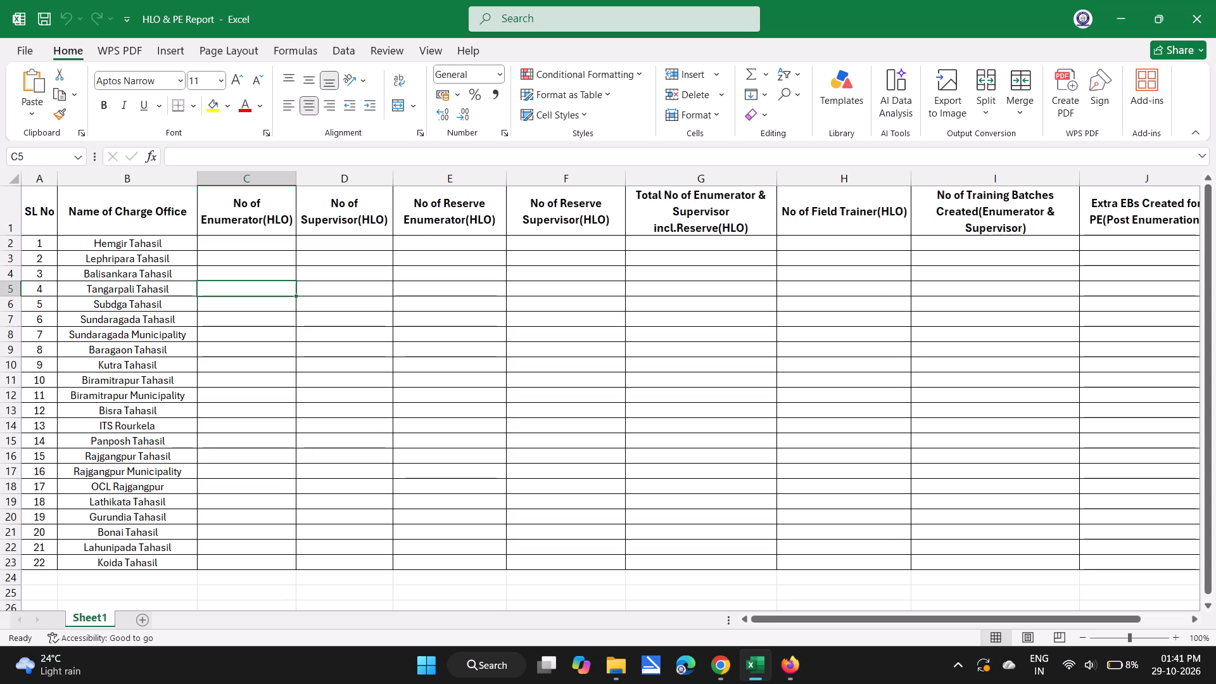
type("127")
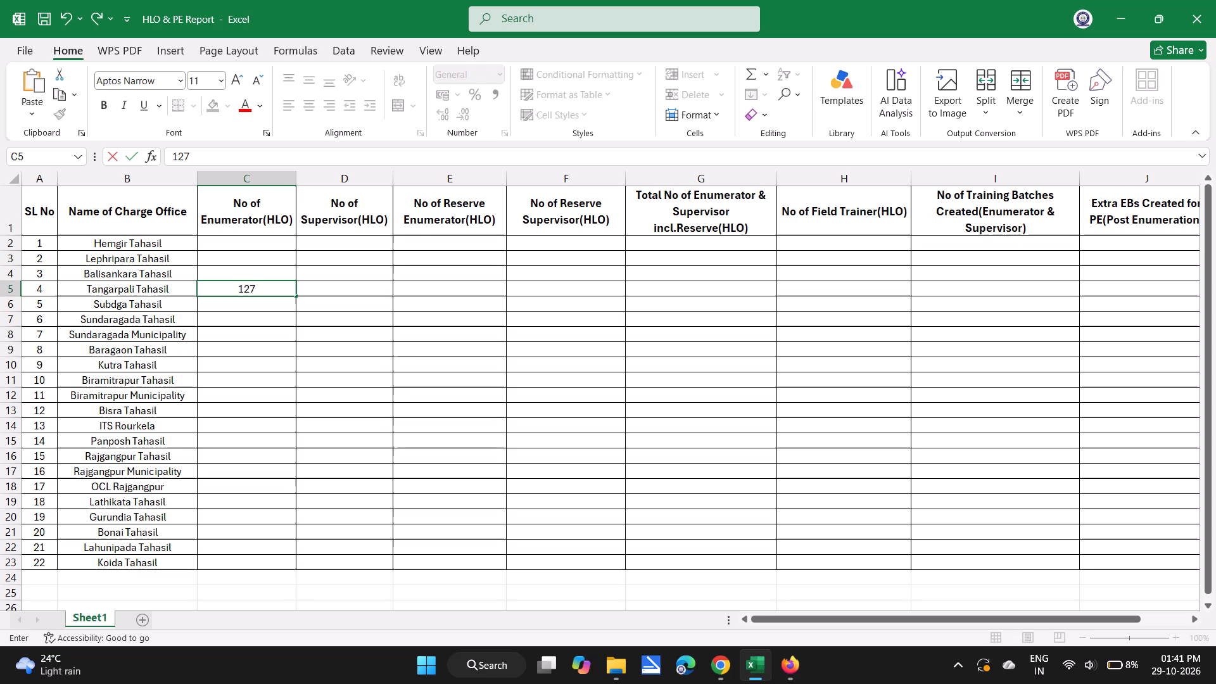
key("Right")
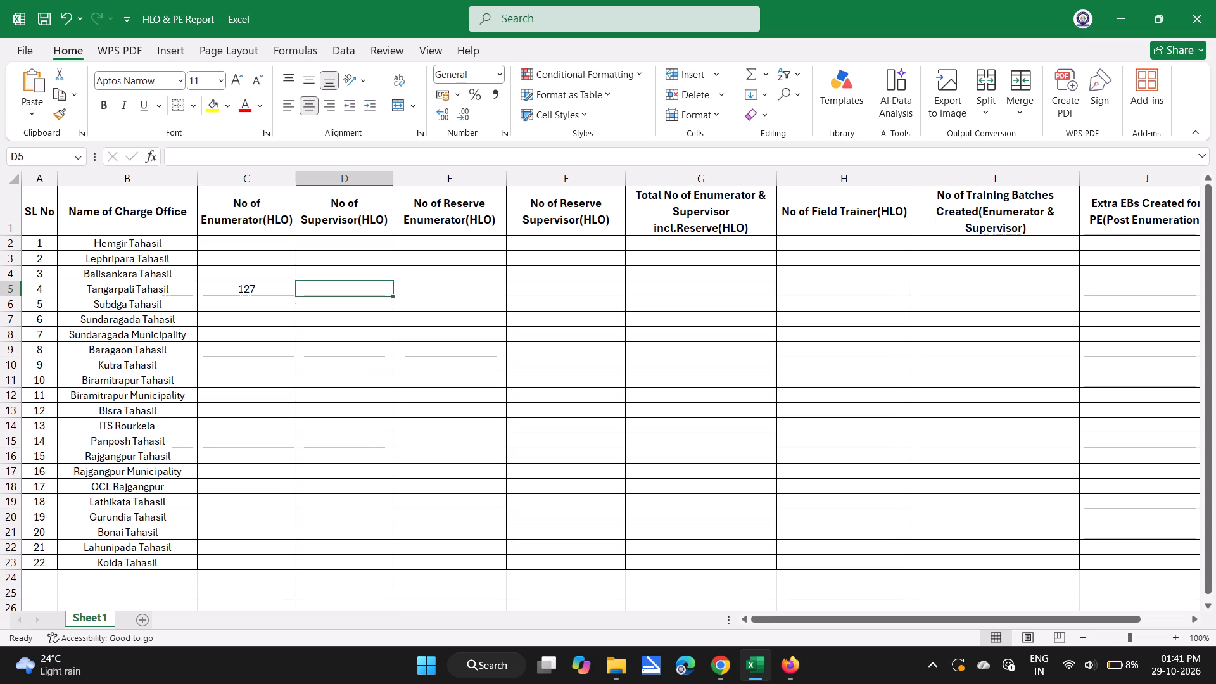
type("22")
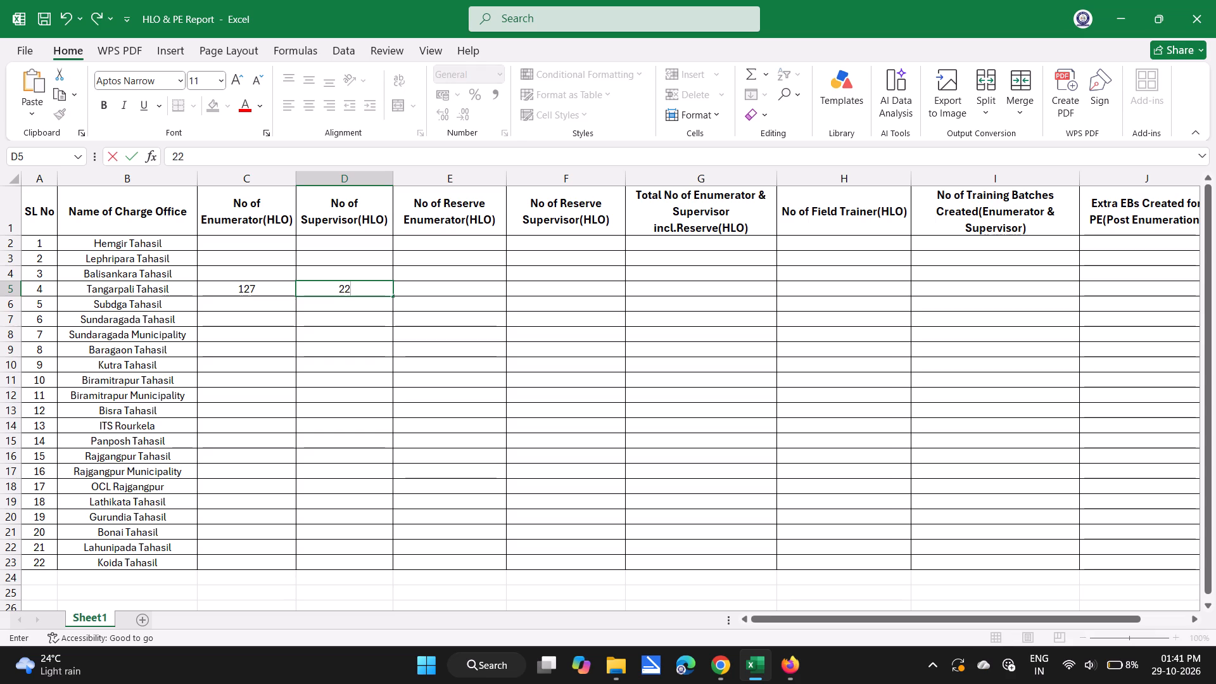
key("Right")
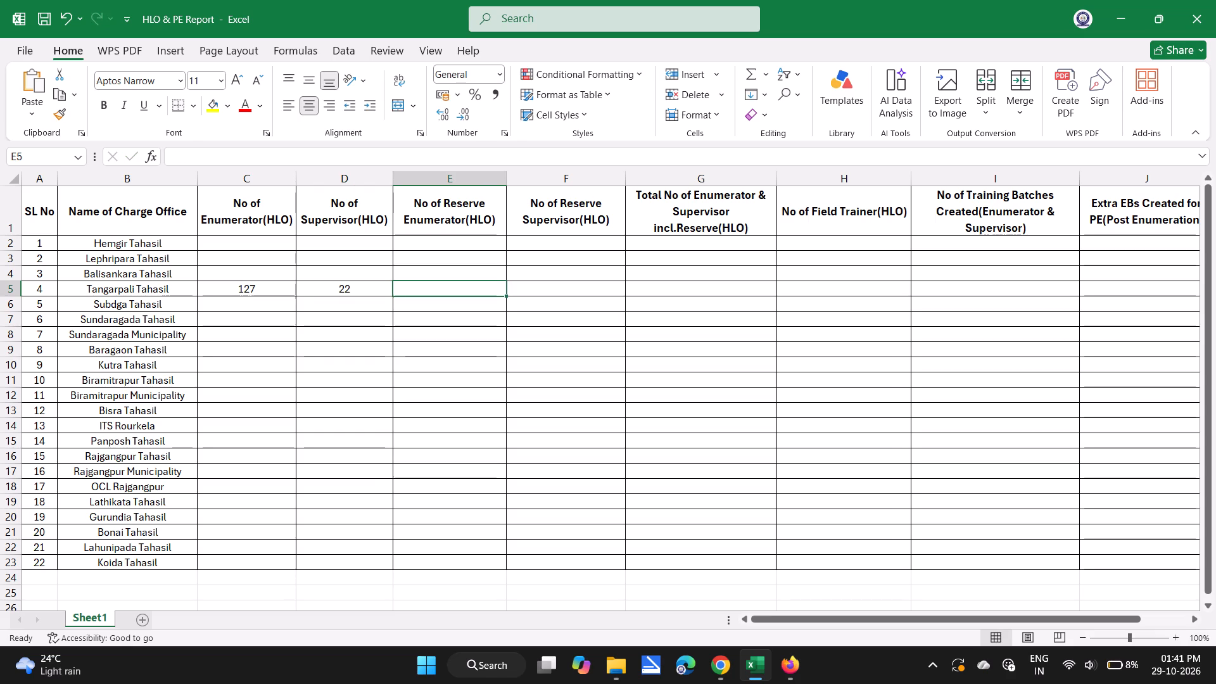
type("13")
key("Right")
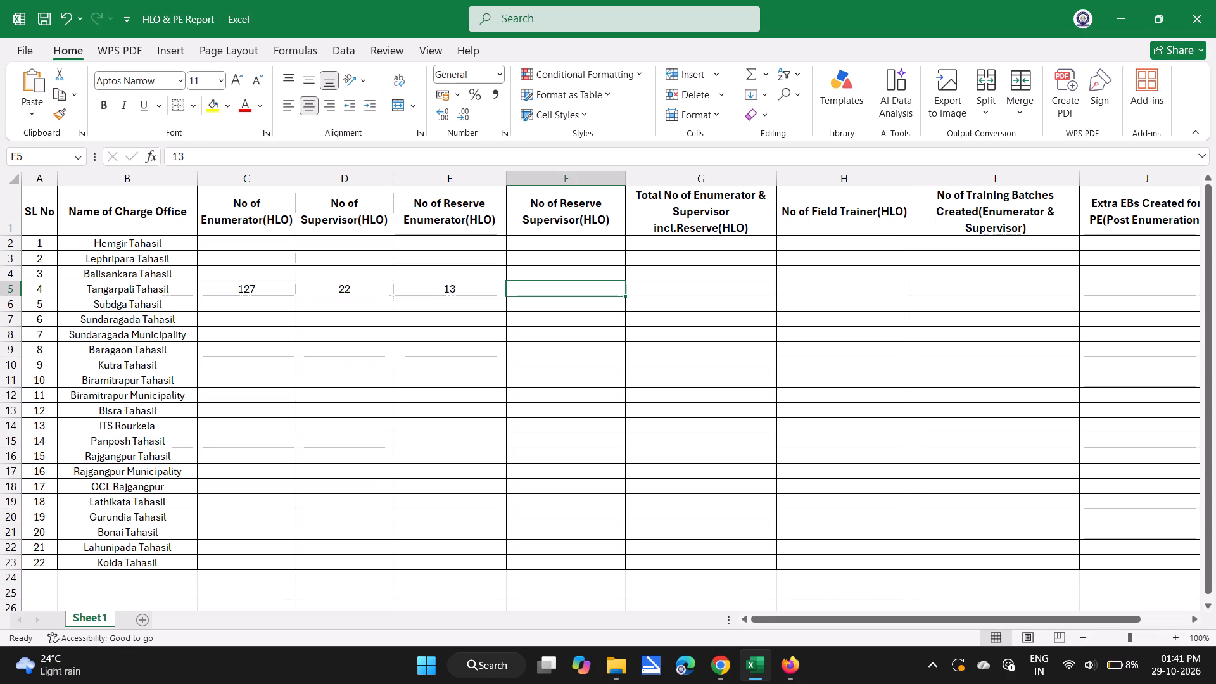
key("Left")
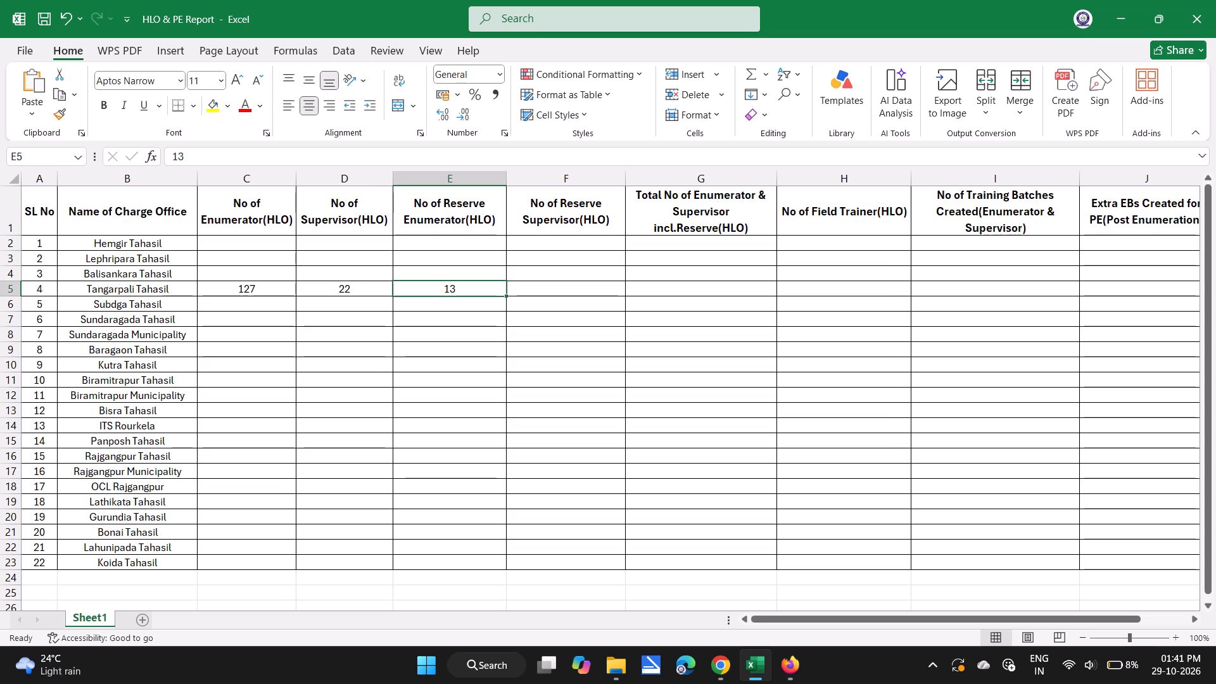
type("12")
key("Right")
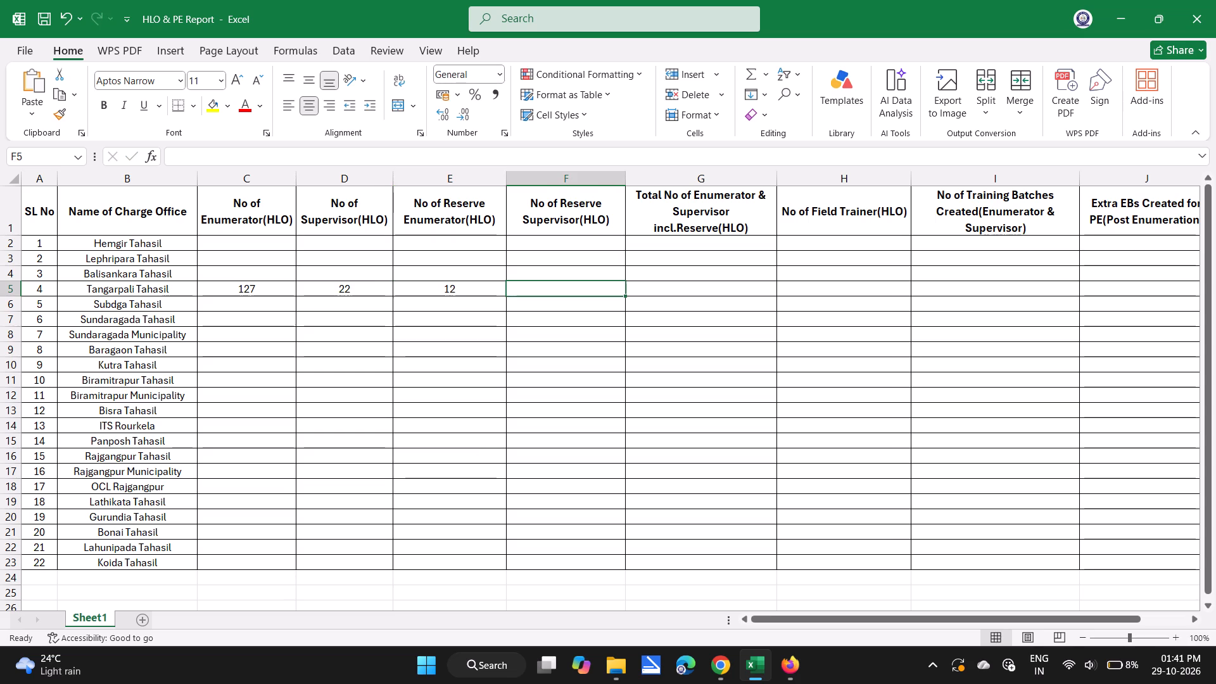
key("2")
key("Right")
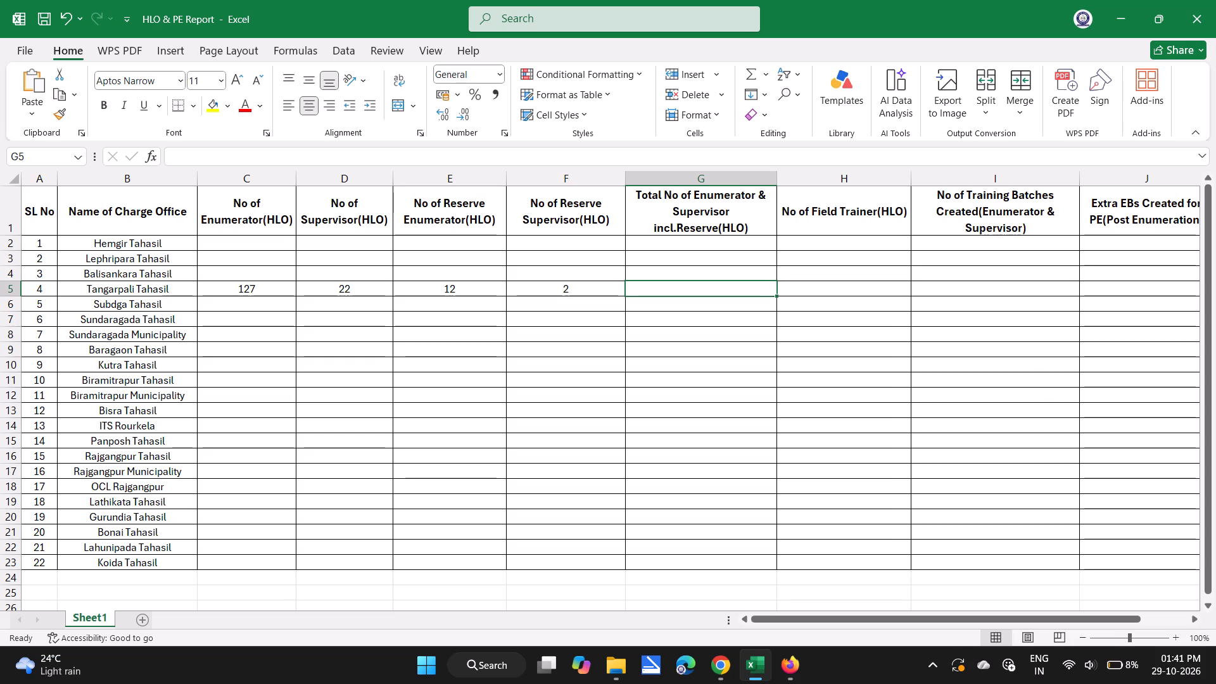
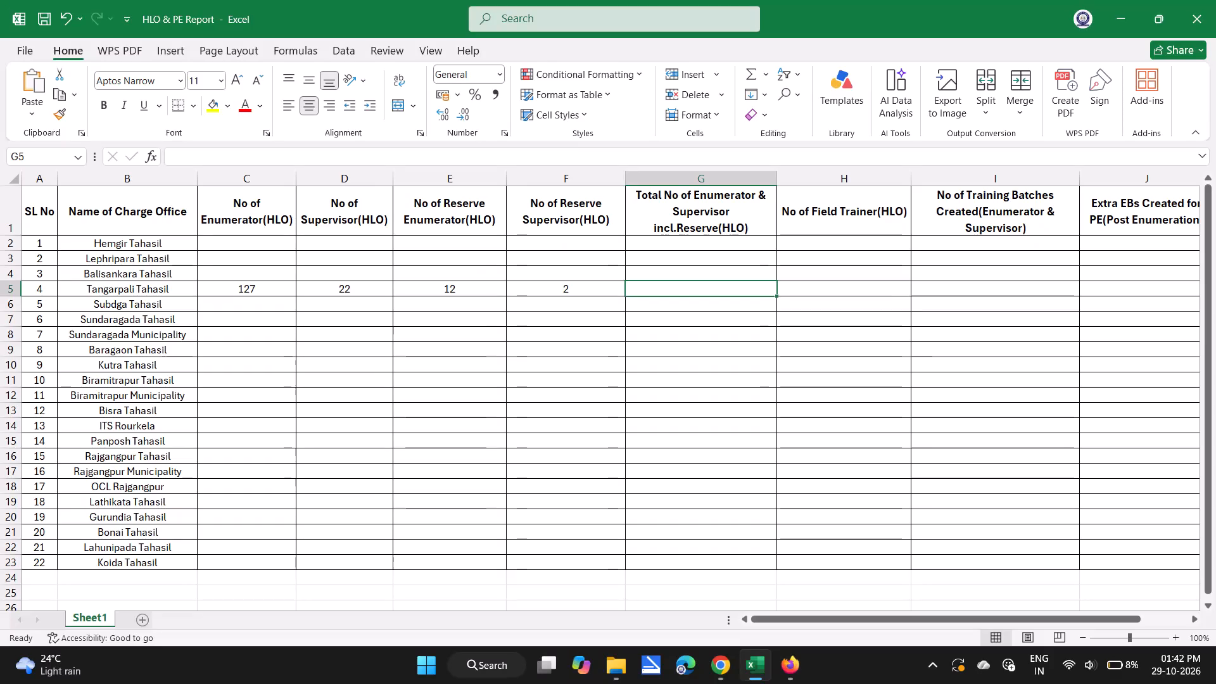
Enter 163 total enumerators and supervisors, 4 field trainers and 4 training batches for Tangarpali Tahasil.
type("163")
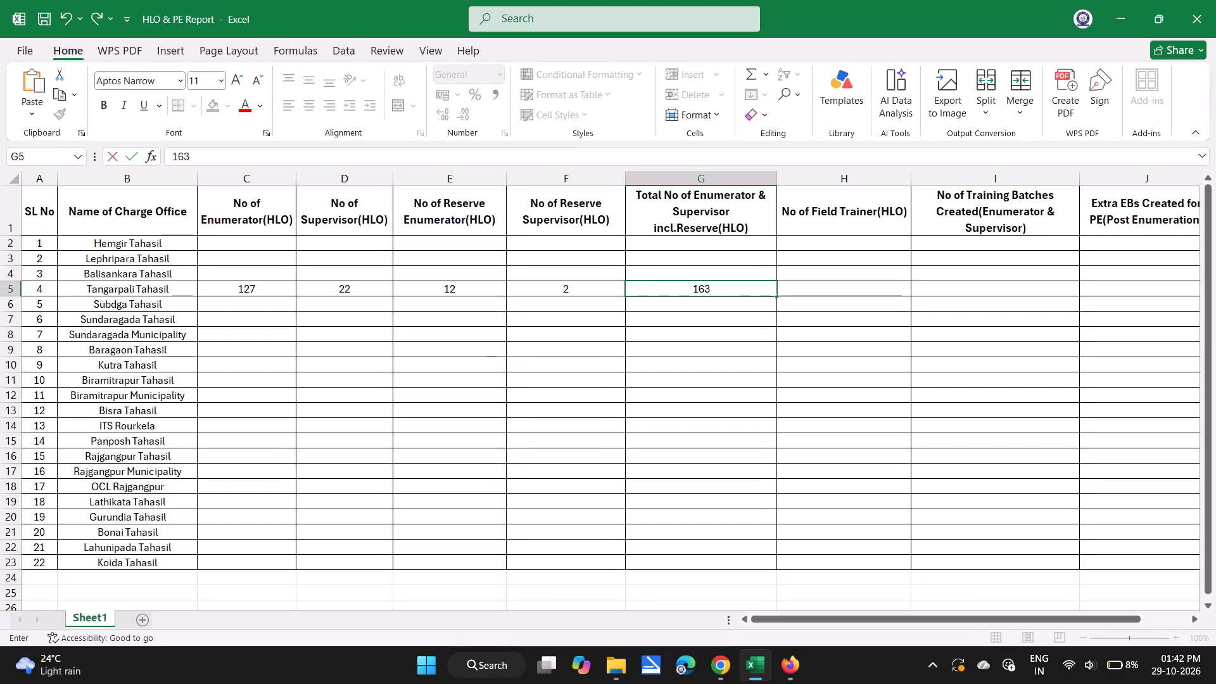
key("Right")
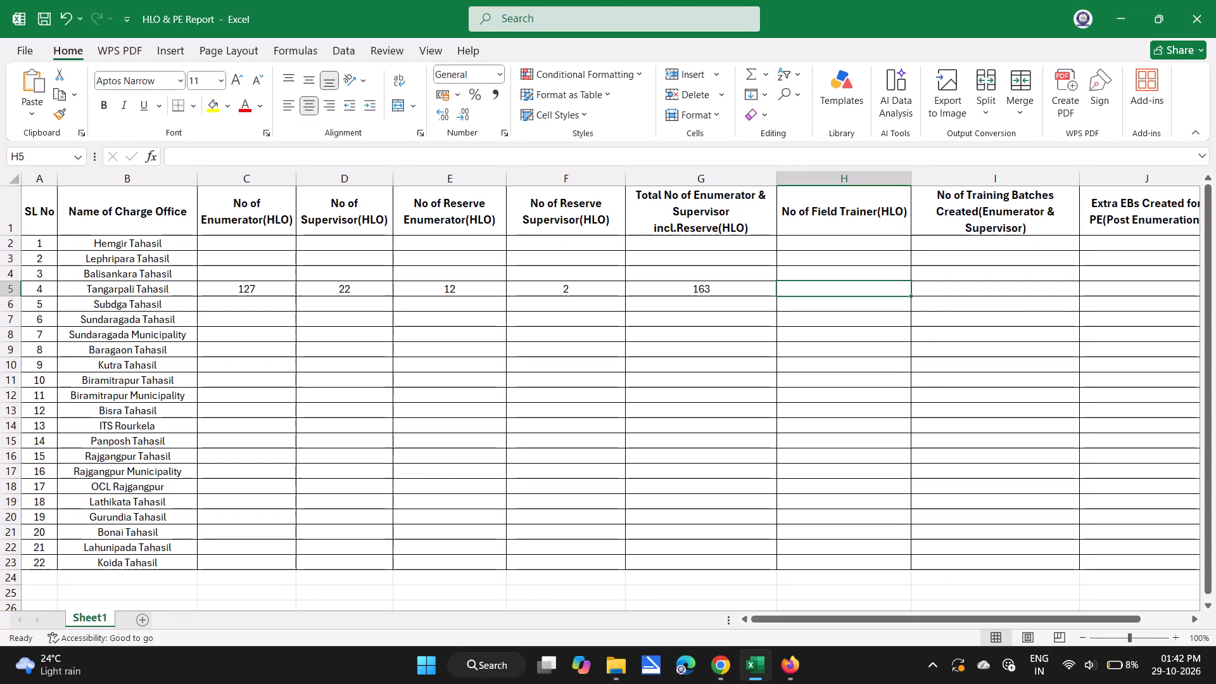
key("4")
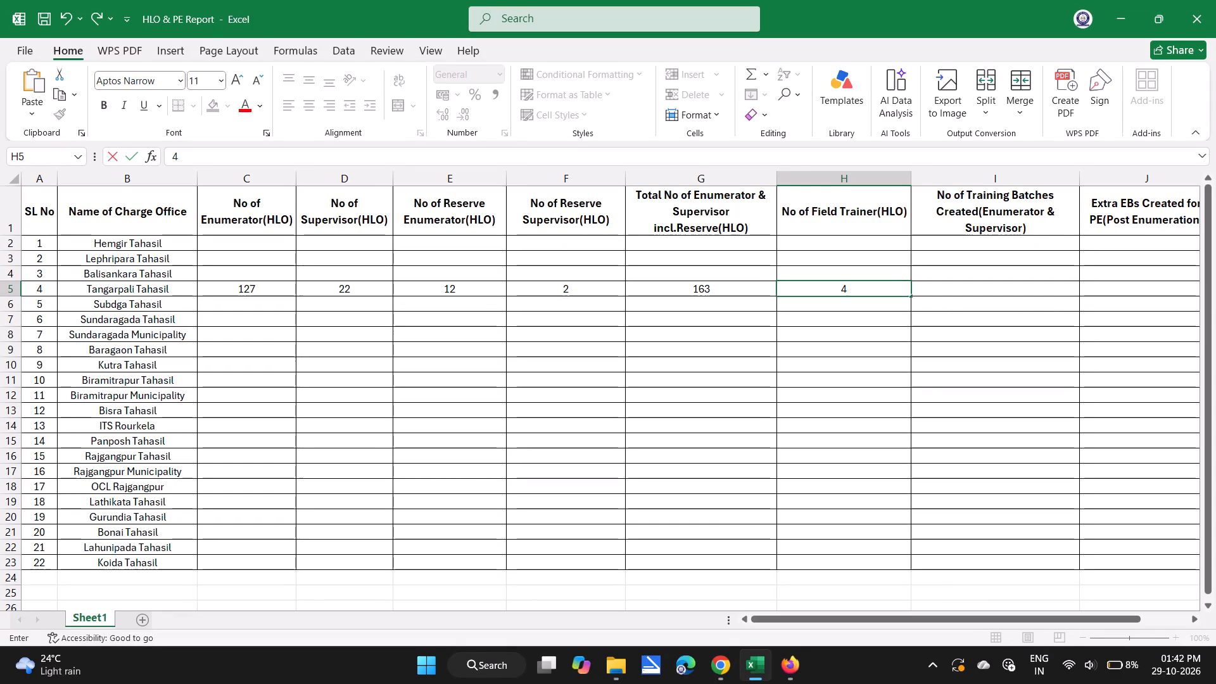
key("Right")
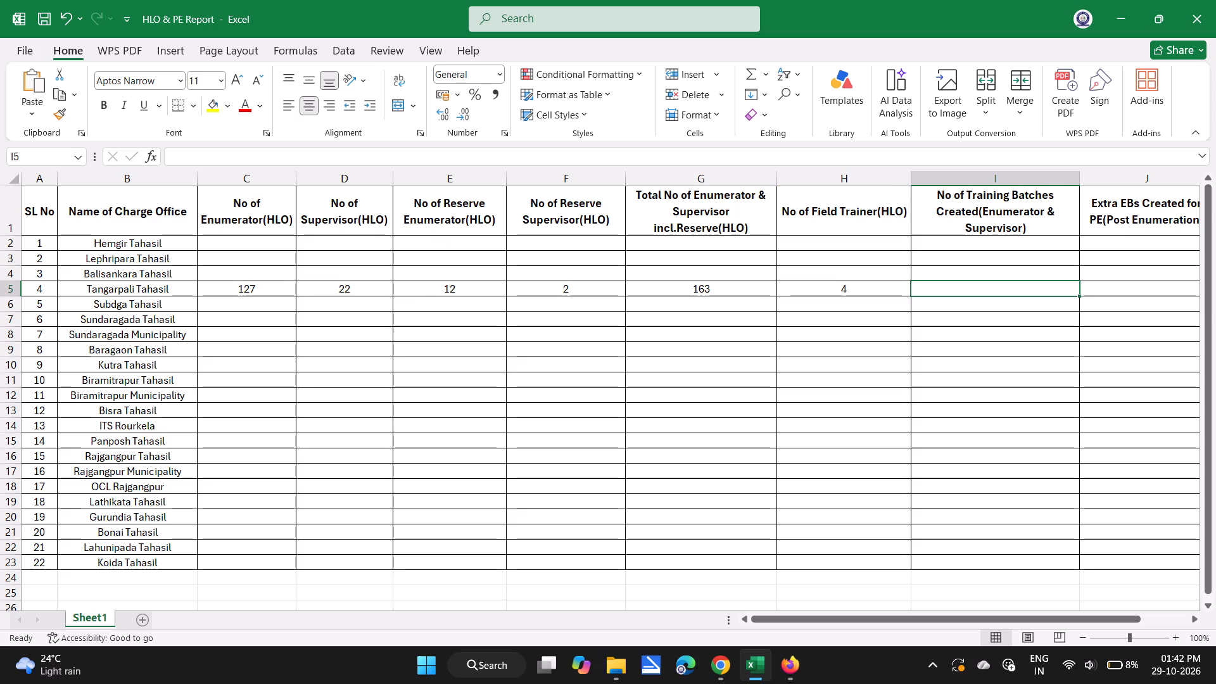
key("4")
key("Right")
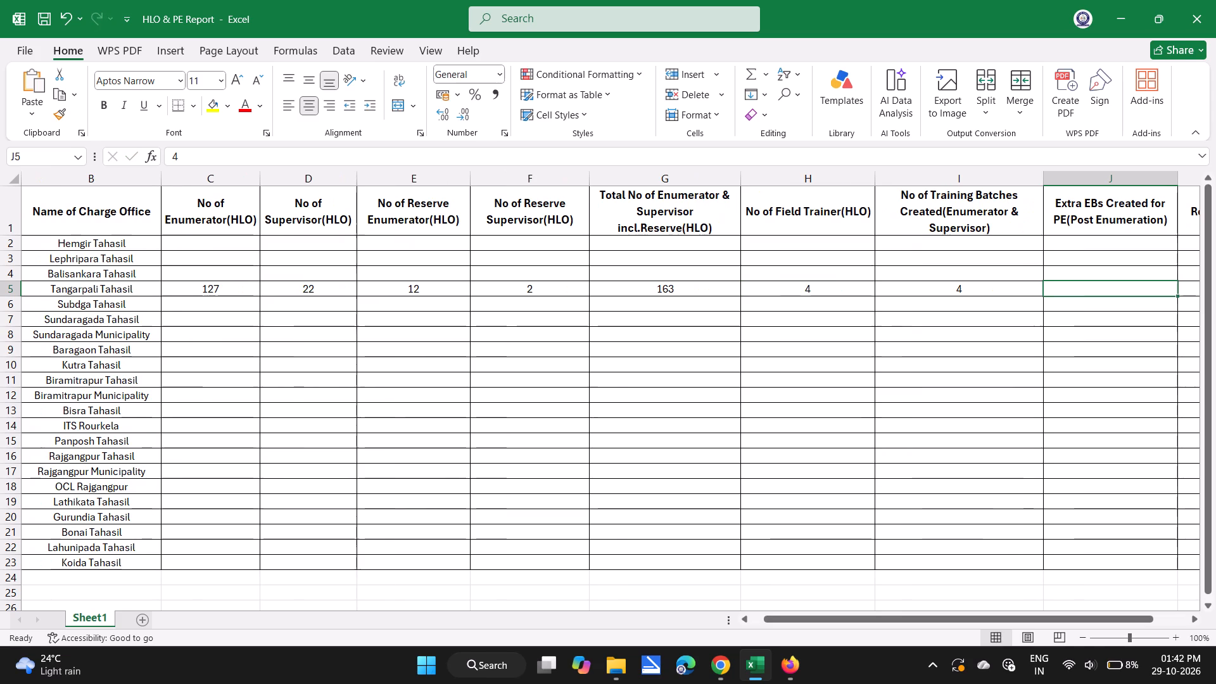
scroll(708, 386, "left", 1)
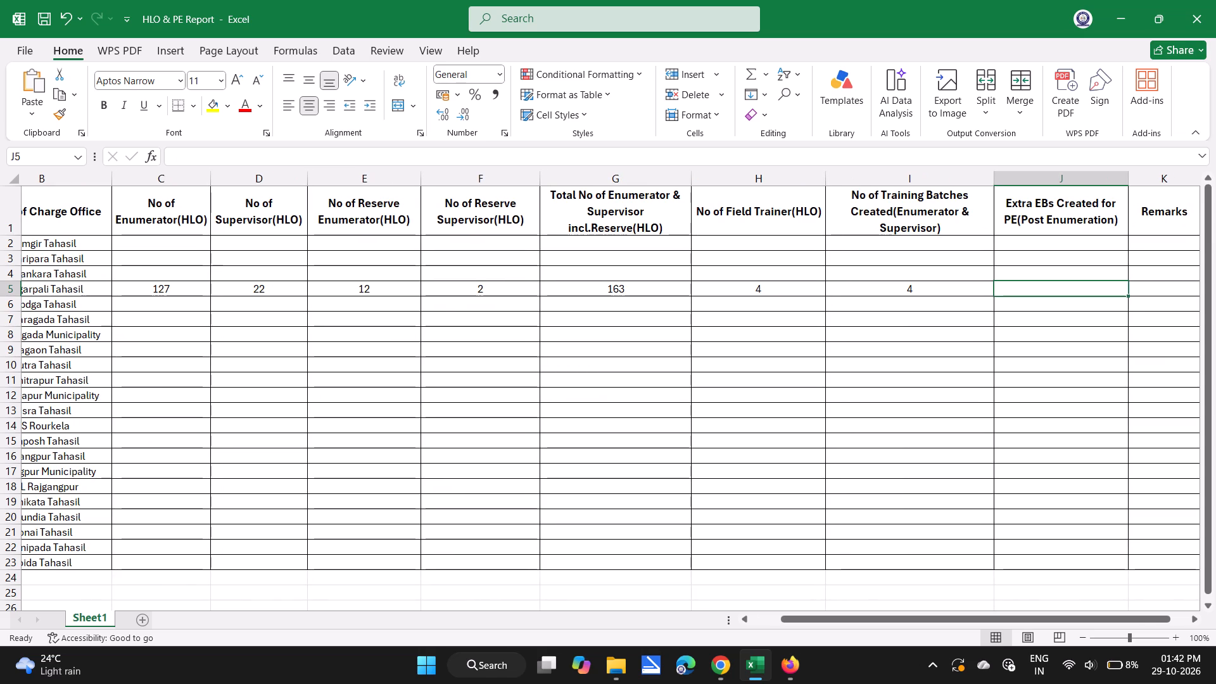
scroll(897, 393, "left", 1)
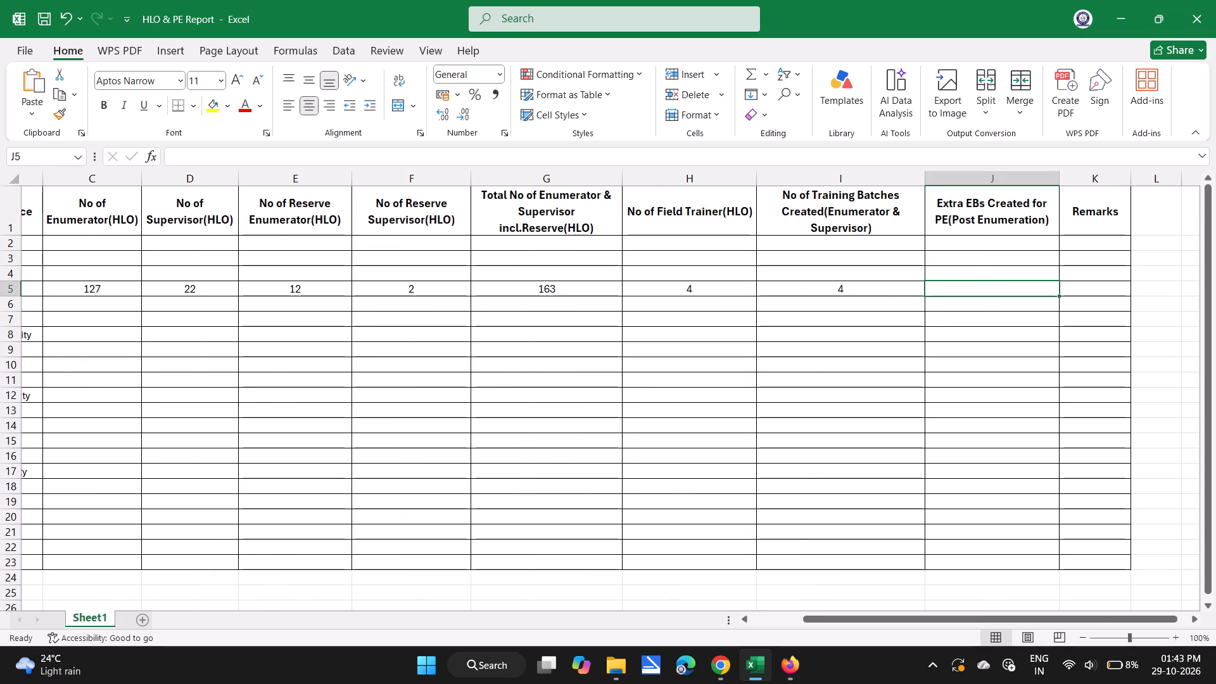
scroll(684, 368, "right", 1)
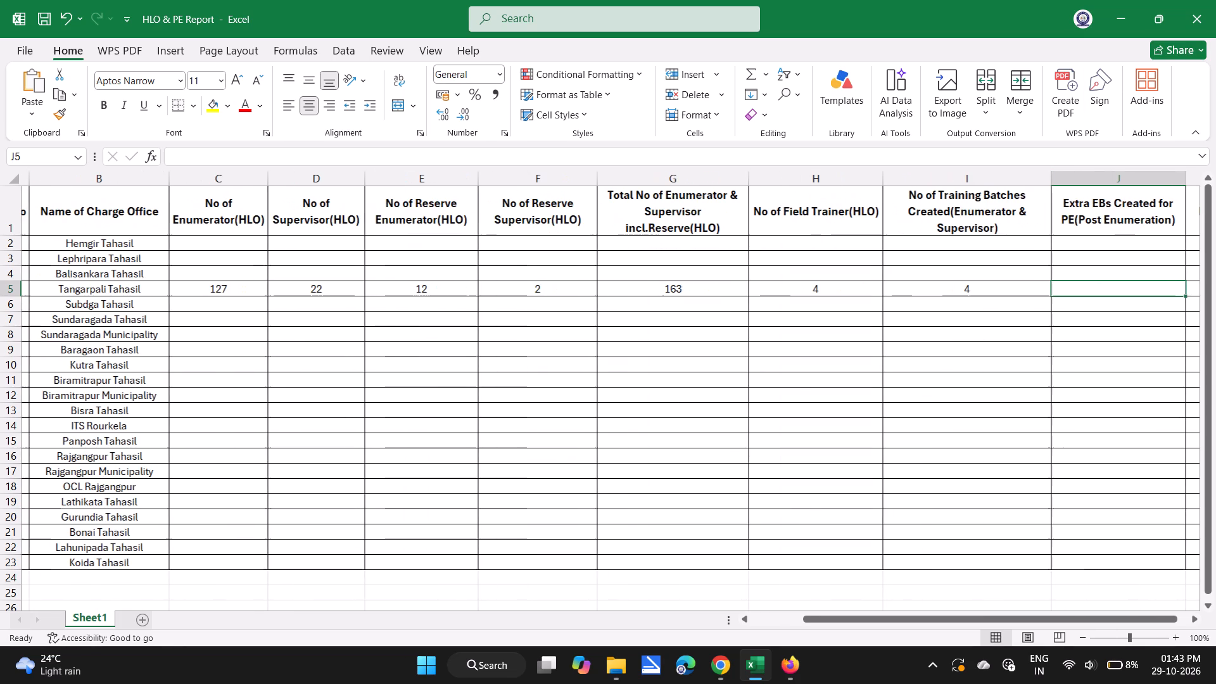
scroll(684, 368, "right", 1)
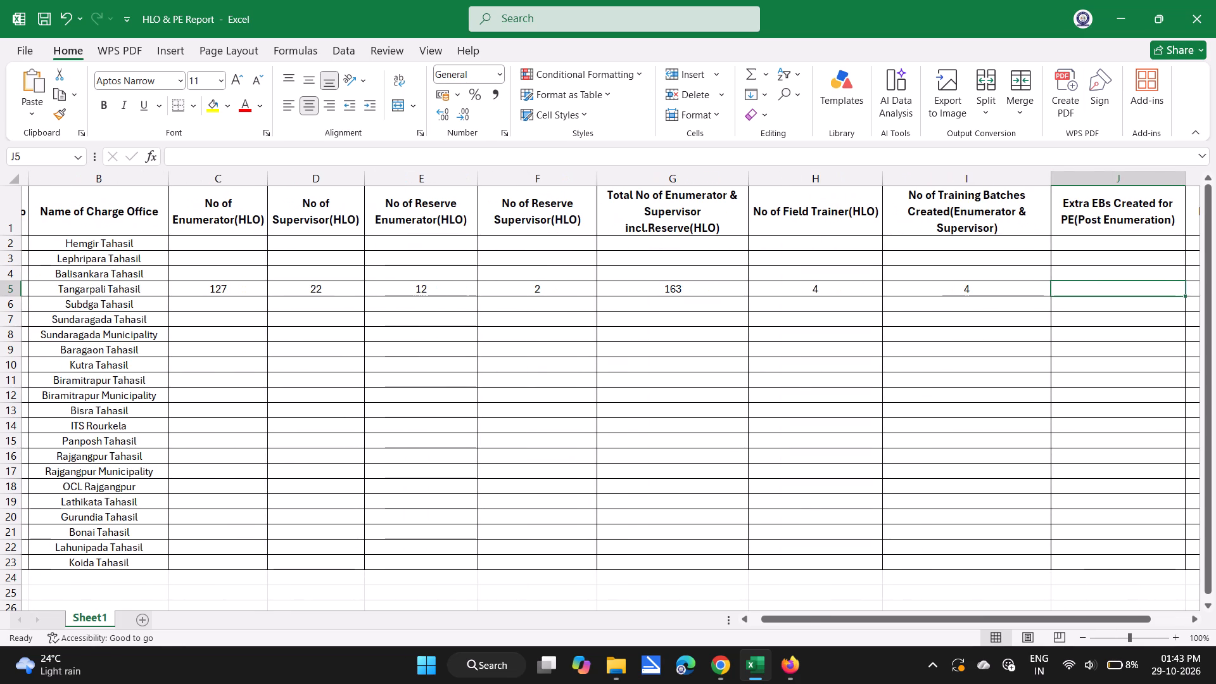
Switch to Firefox and close it together with both of its open ServicePlus tabs.
left_click(1115, 20)
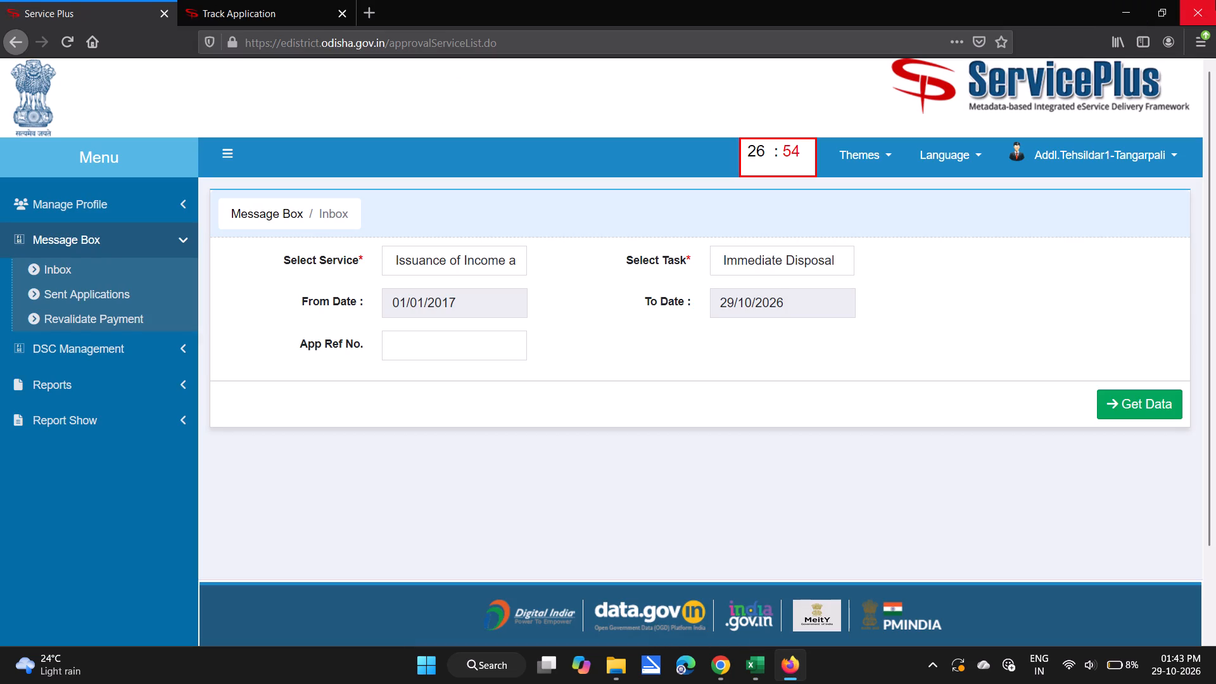
double_click(1215, 0)
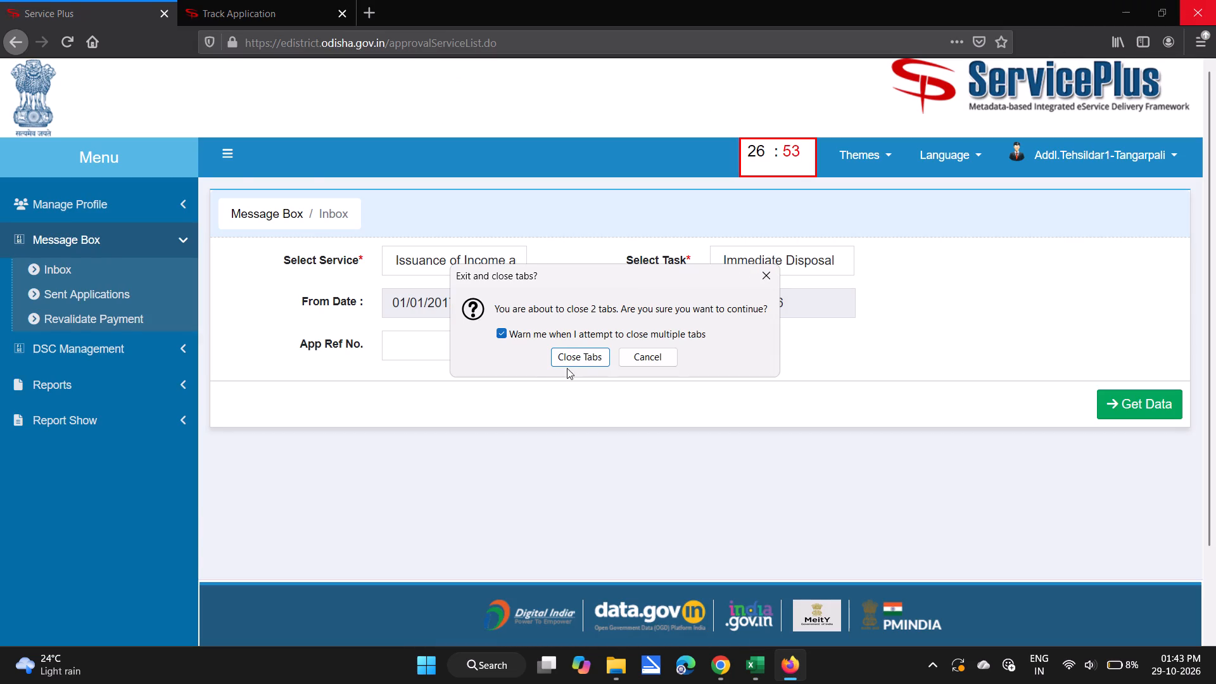
left_click(573, 364)
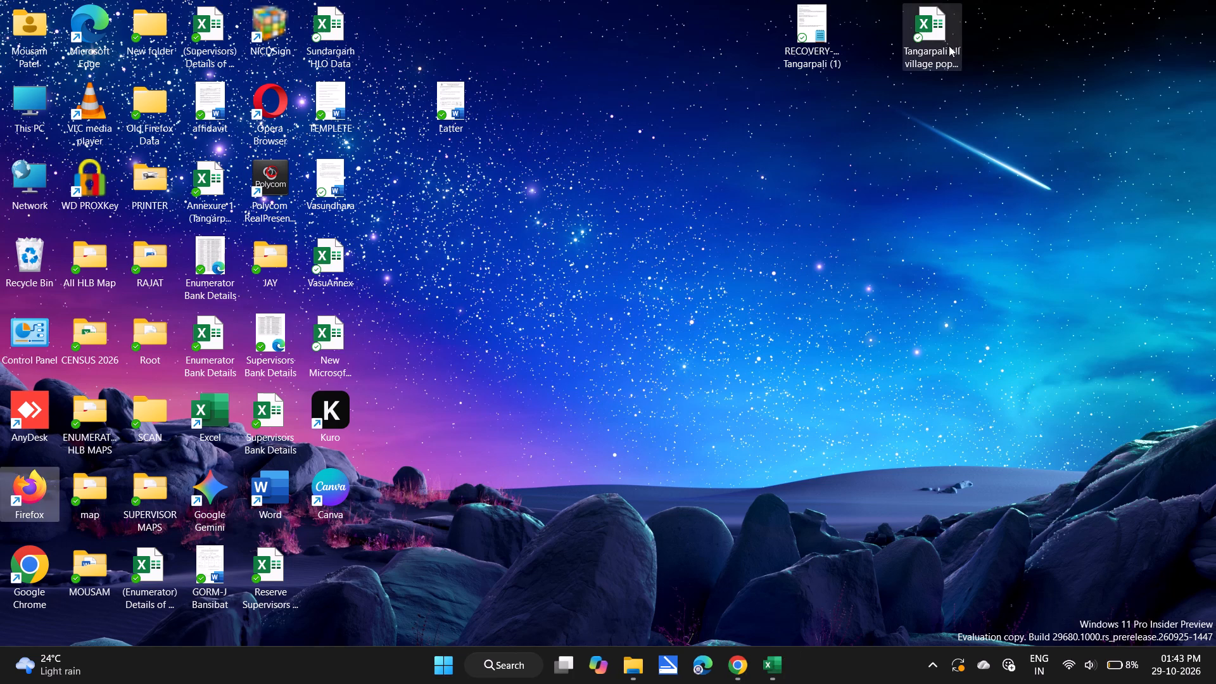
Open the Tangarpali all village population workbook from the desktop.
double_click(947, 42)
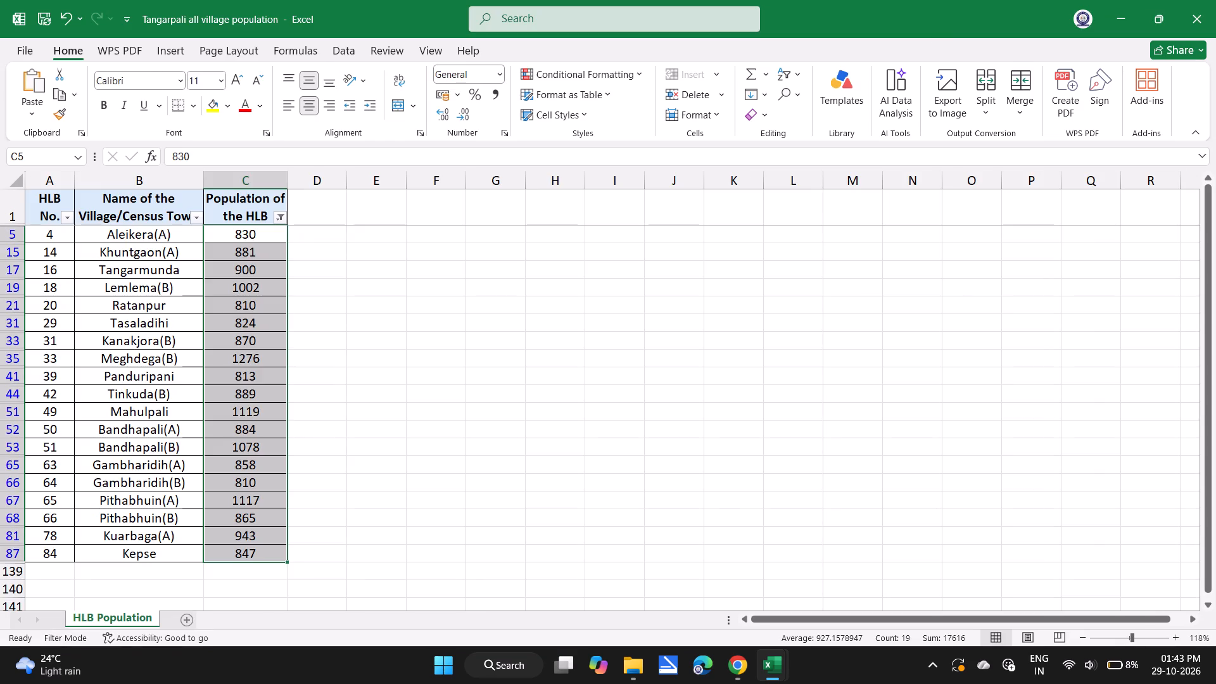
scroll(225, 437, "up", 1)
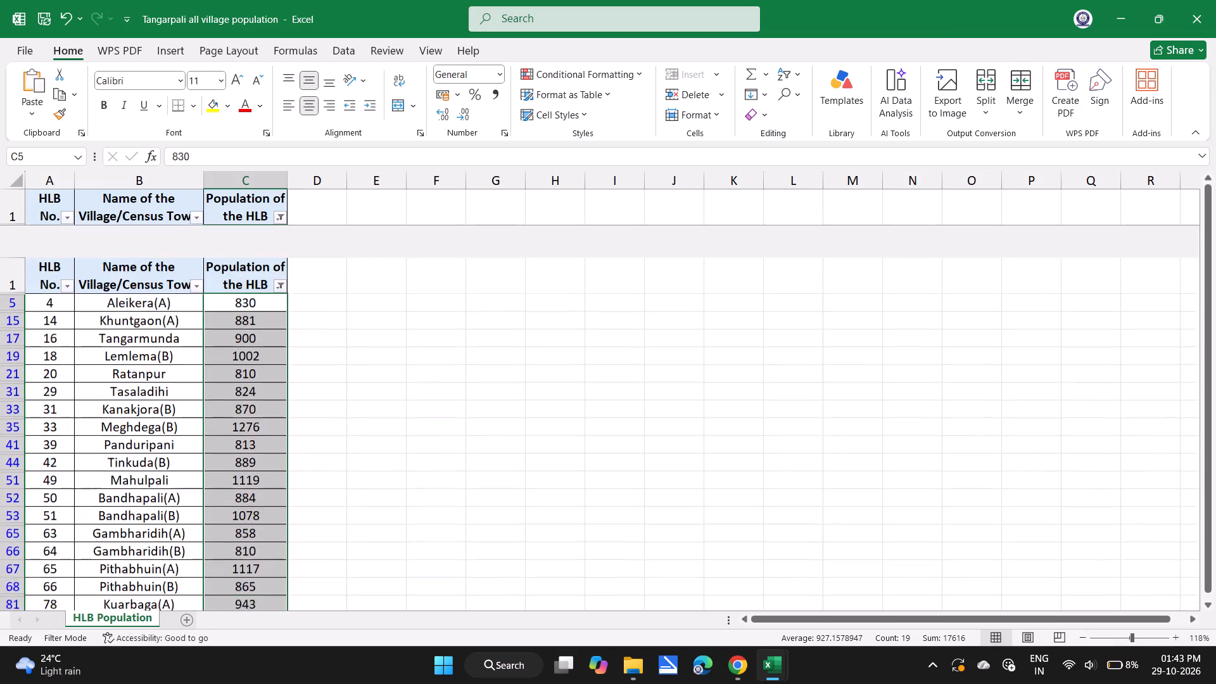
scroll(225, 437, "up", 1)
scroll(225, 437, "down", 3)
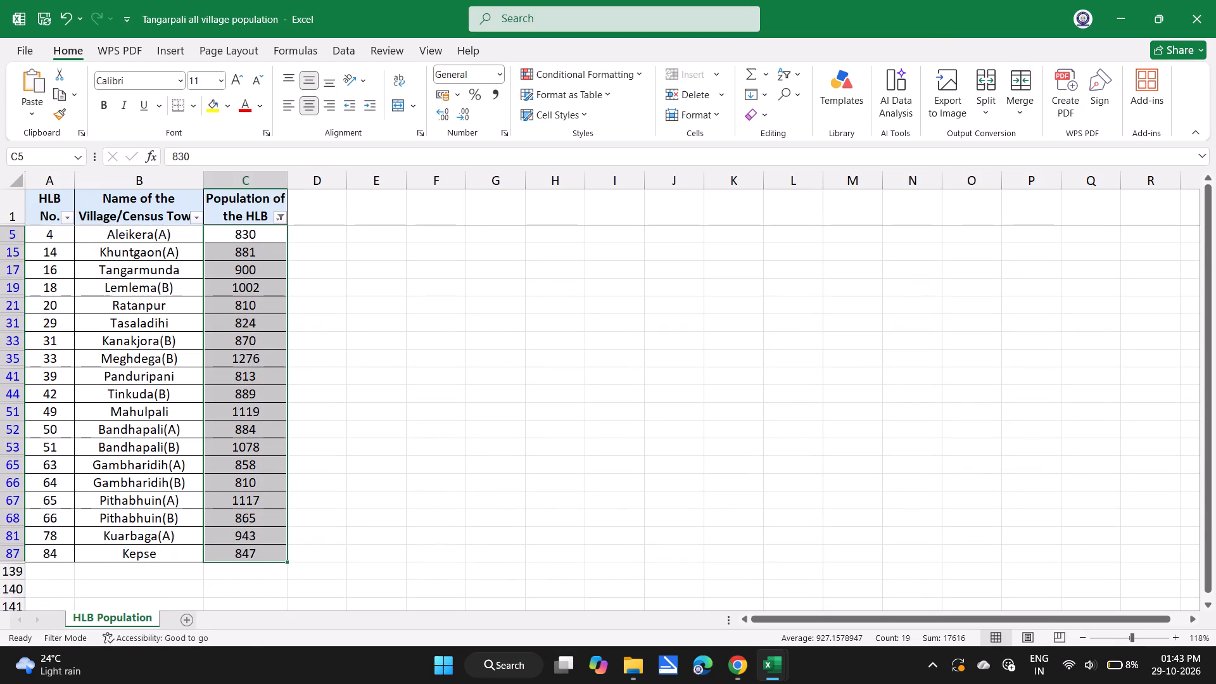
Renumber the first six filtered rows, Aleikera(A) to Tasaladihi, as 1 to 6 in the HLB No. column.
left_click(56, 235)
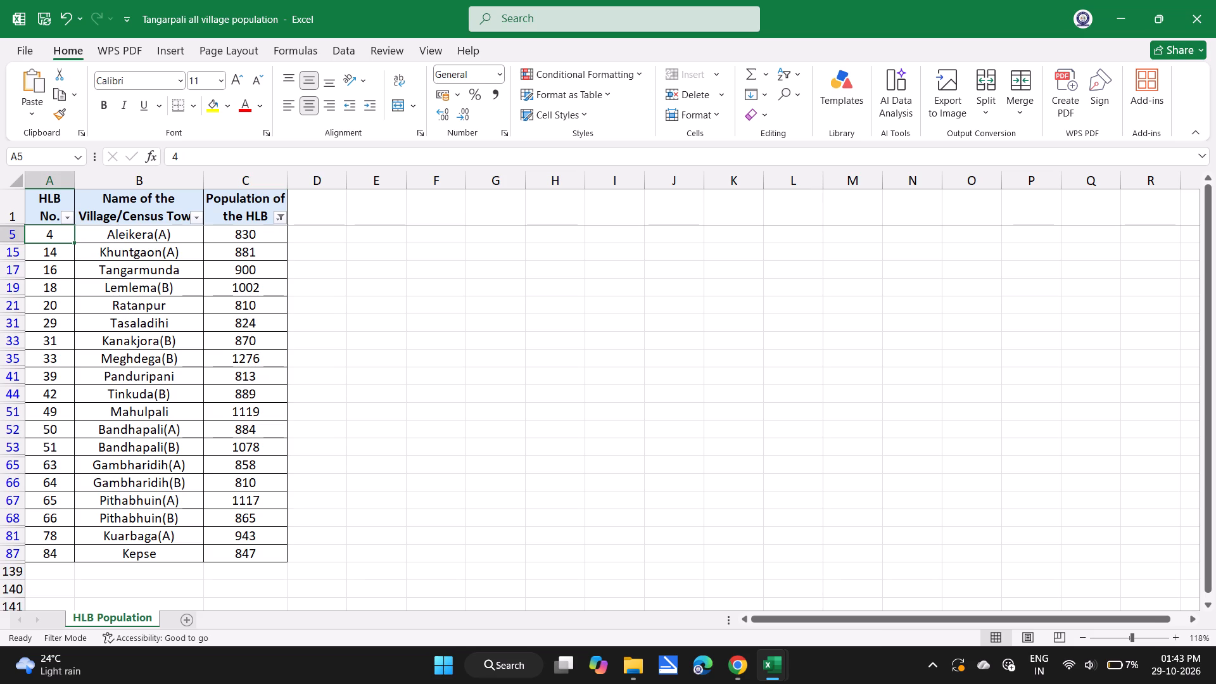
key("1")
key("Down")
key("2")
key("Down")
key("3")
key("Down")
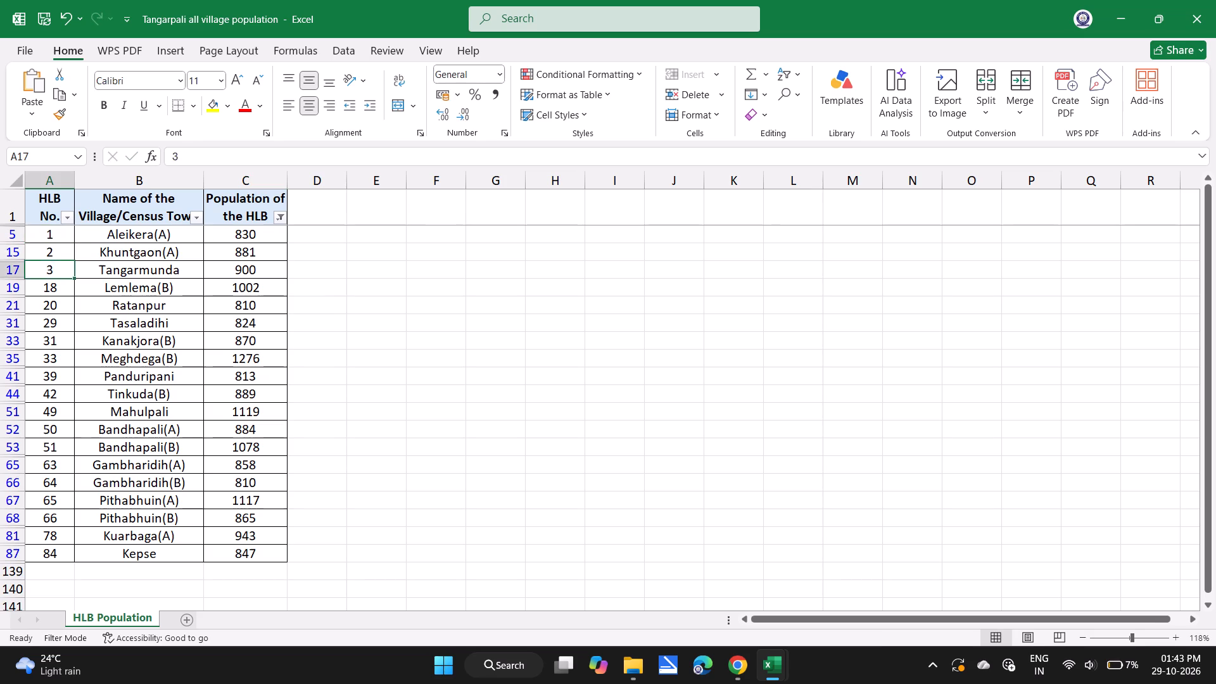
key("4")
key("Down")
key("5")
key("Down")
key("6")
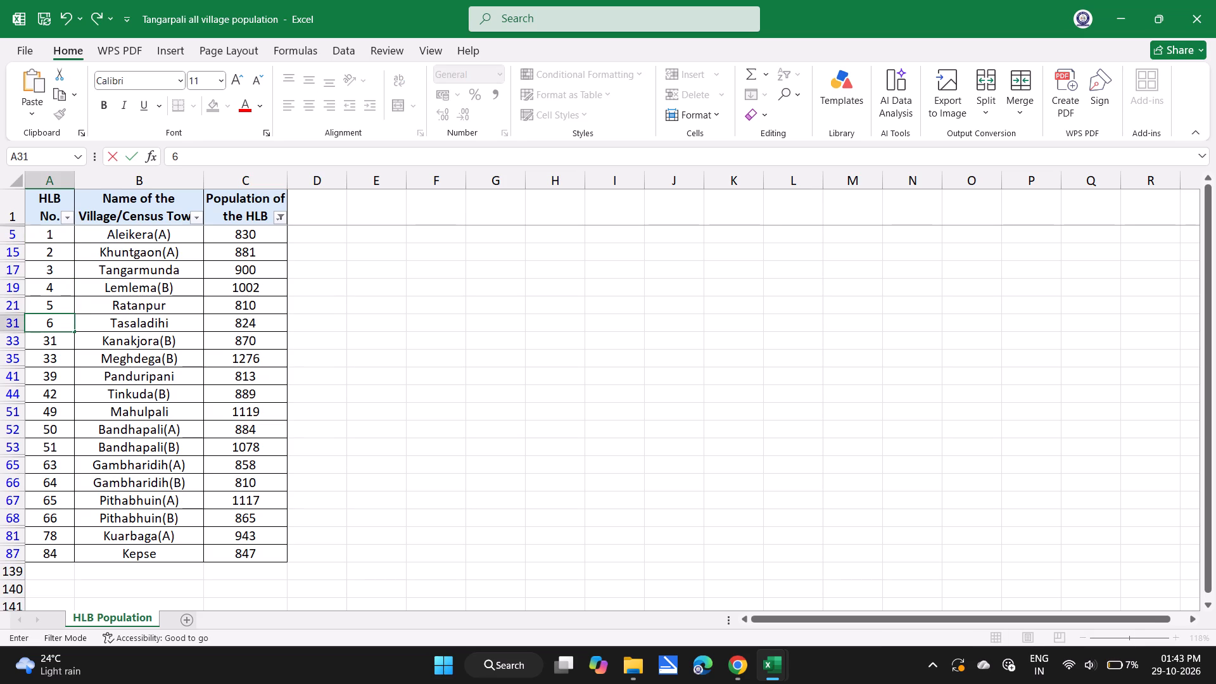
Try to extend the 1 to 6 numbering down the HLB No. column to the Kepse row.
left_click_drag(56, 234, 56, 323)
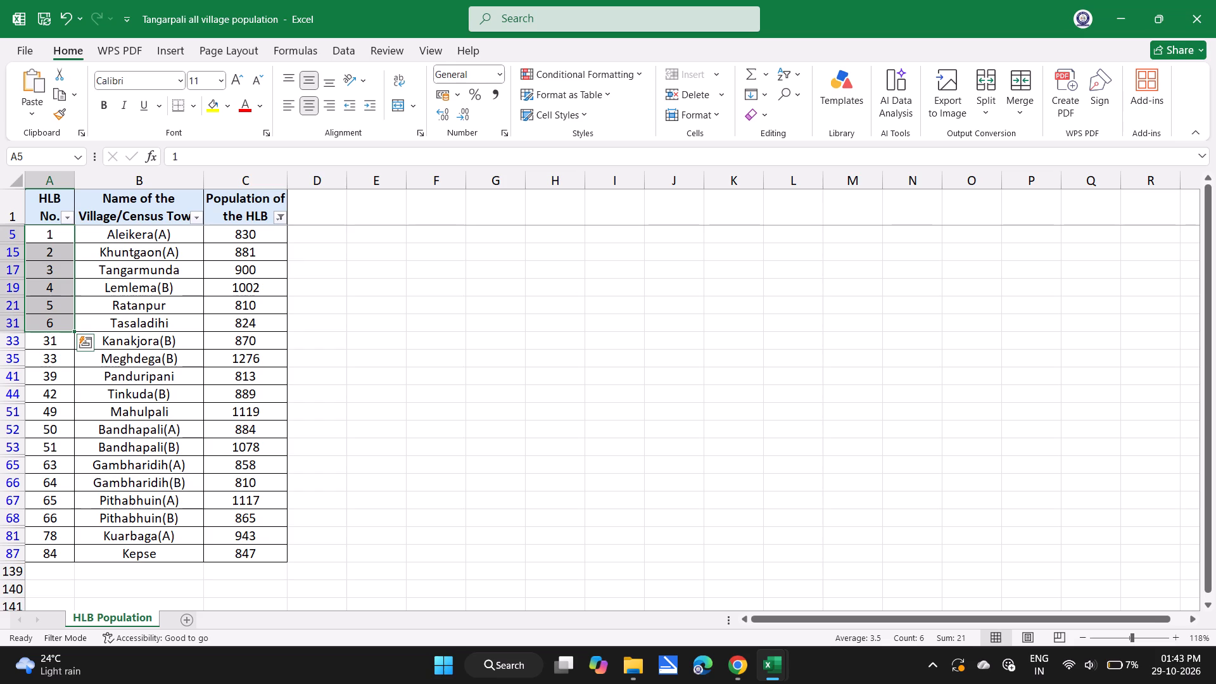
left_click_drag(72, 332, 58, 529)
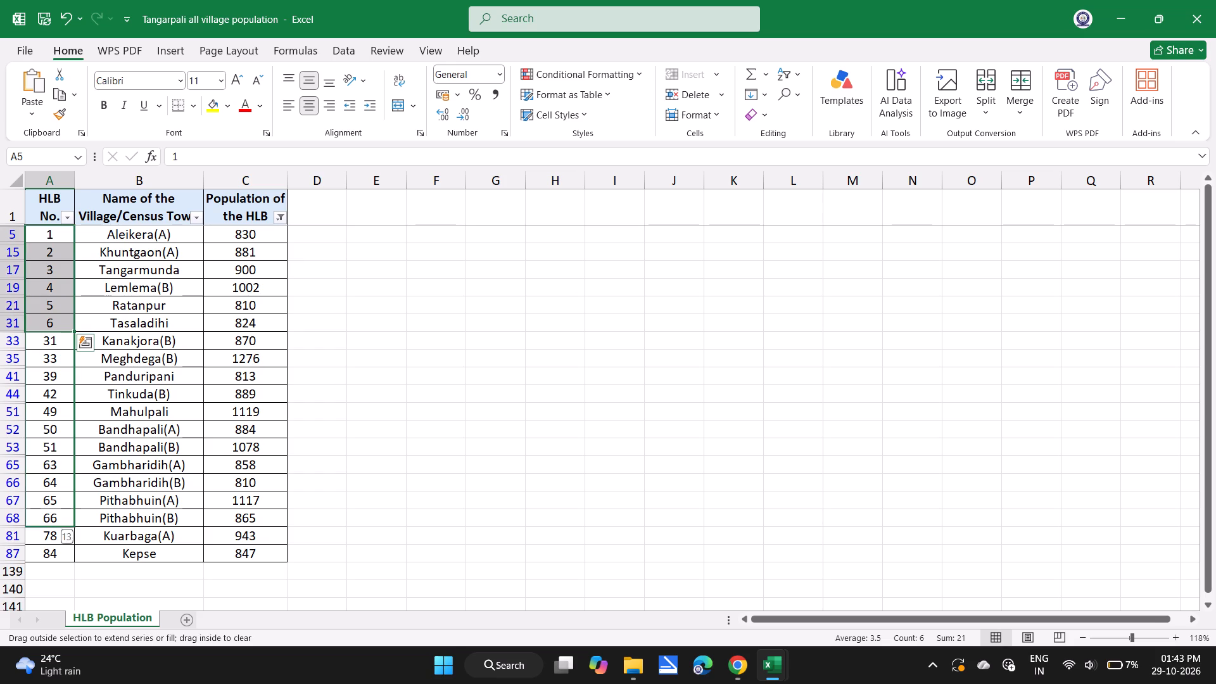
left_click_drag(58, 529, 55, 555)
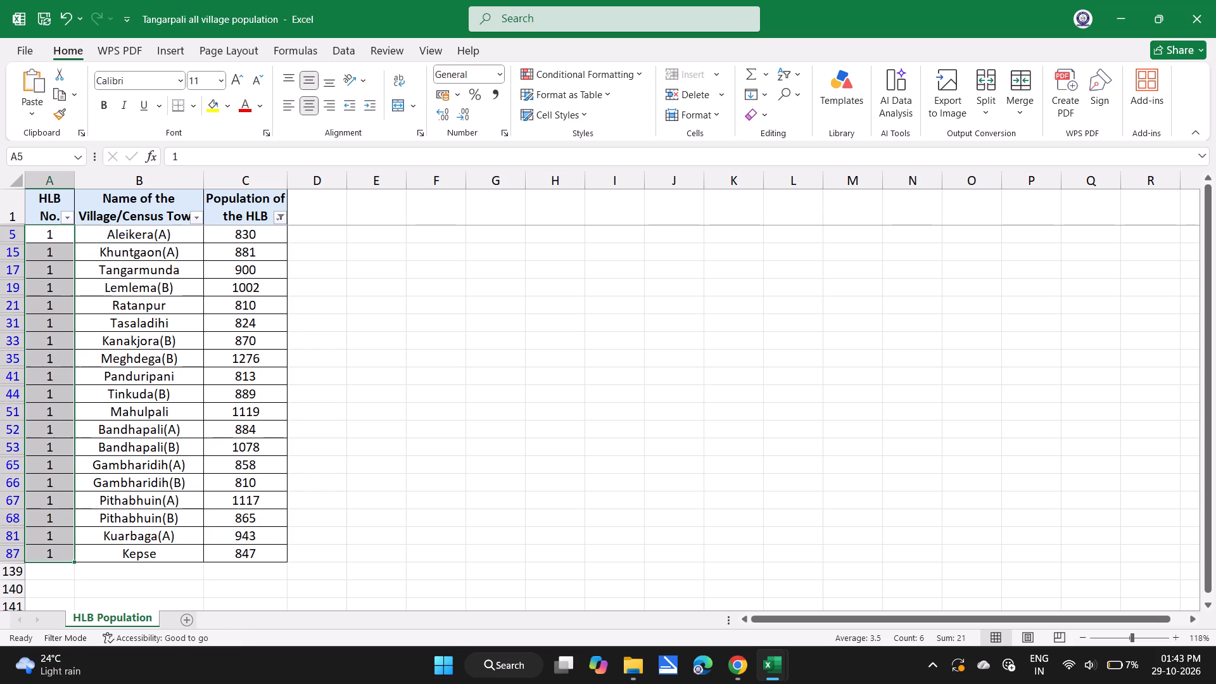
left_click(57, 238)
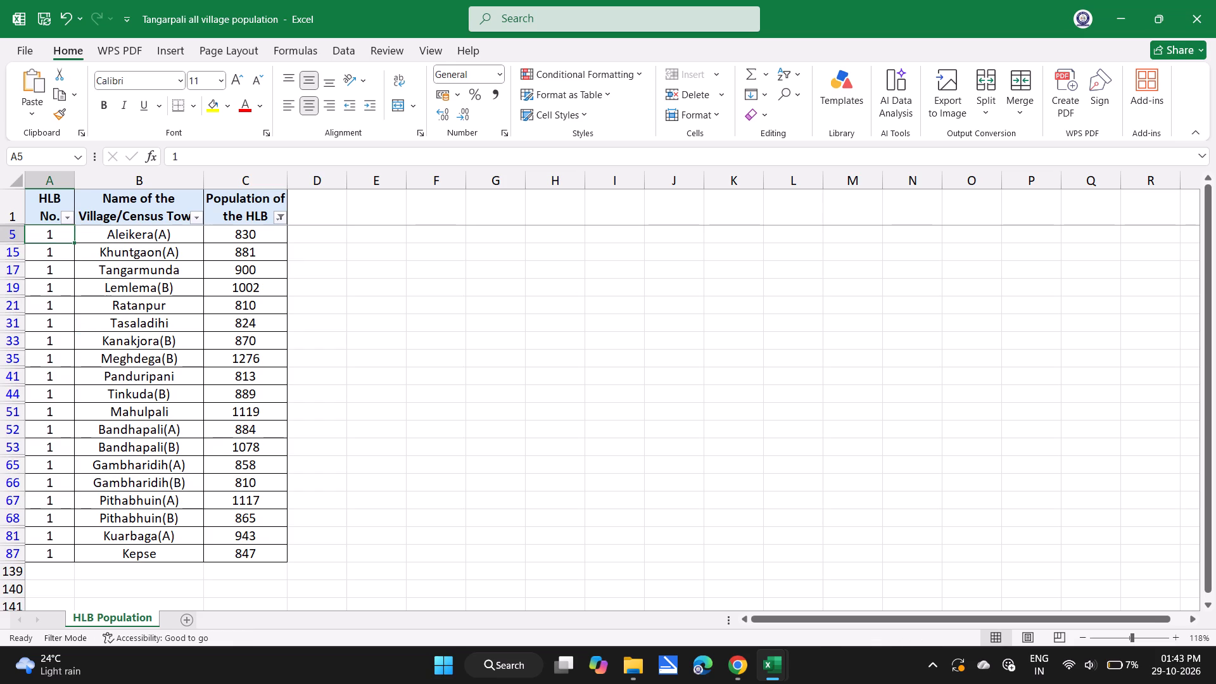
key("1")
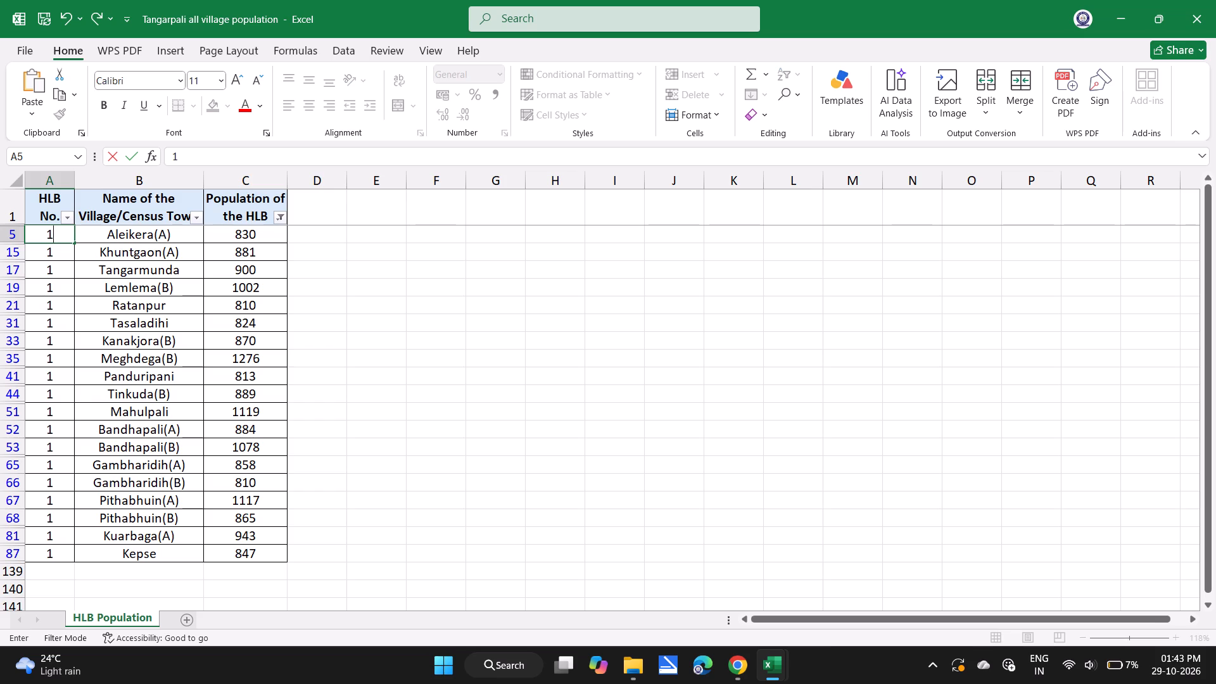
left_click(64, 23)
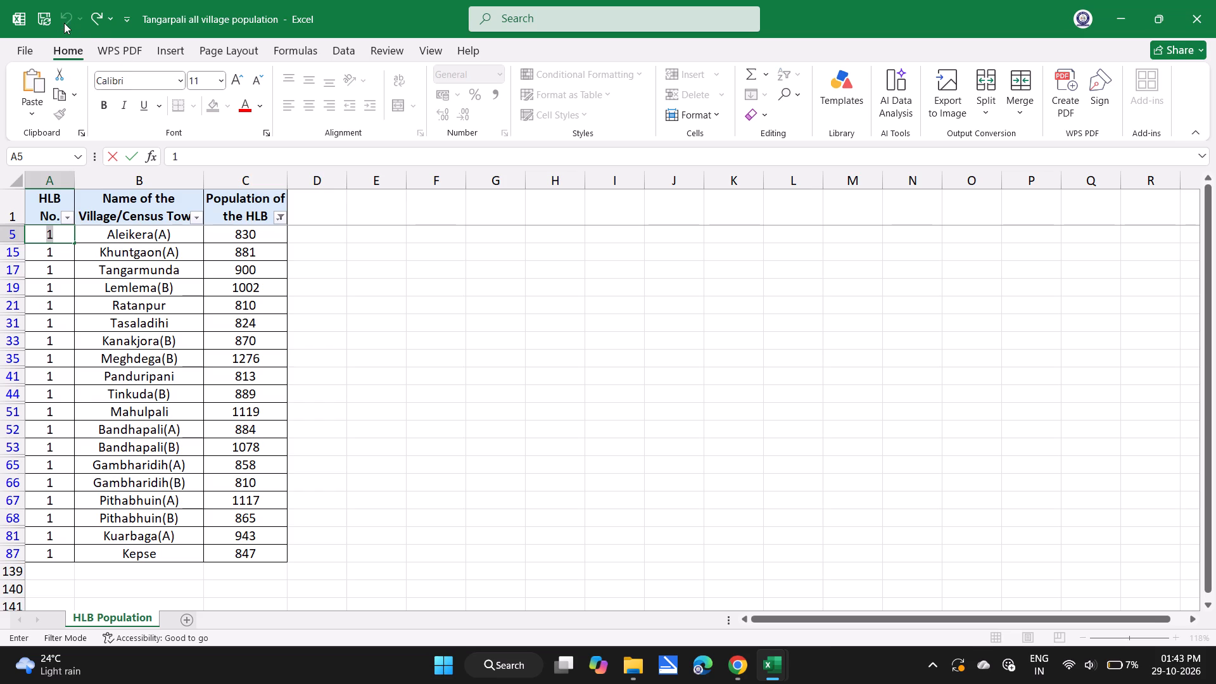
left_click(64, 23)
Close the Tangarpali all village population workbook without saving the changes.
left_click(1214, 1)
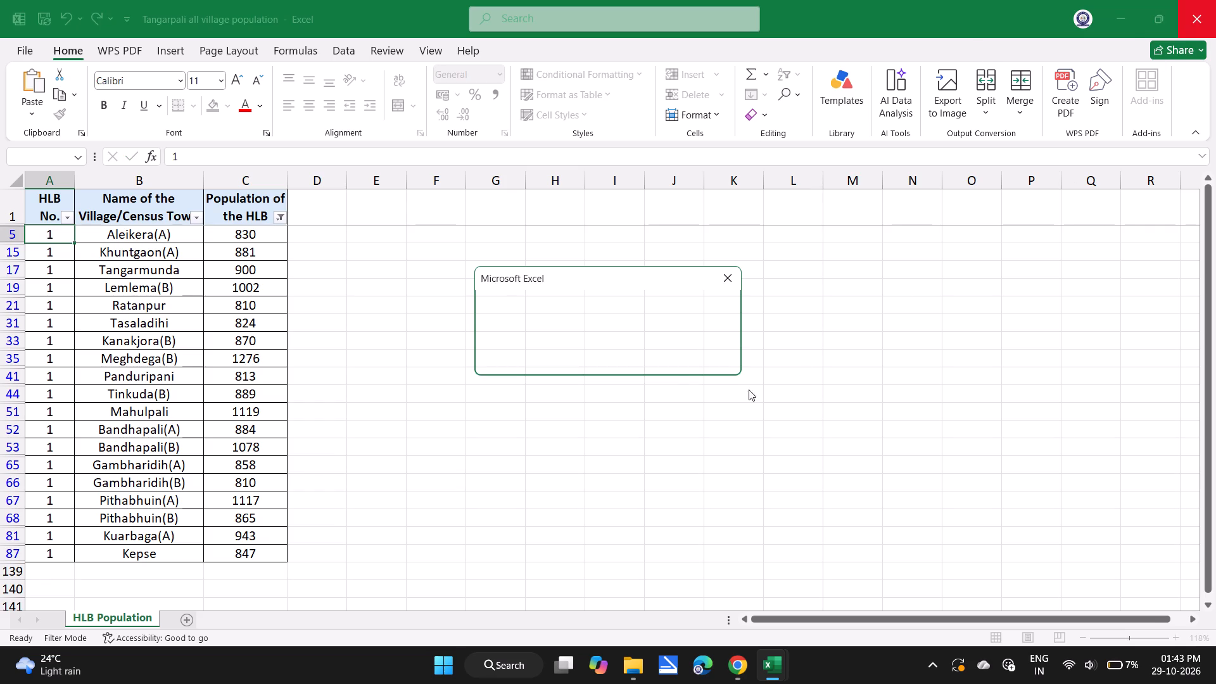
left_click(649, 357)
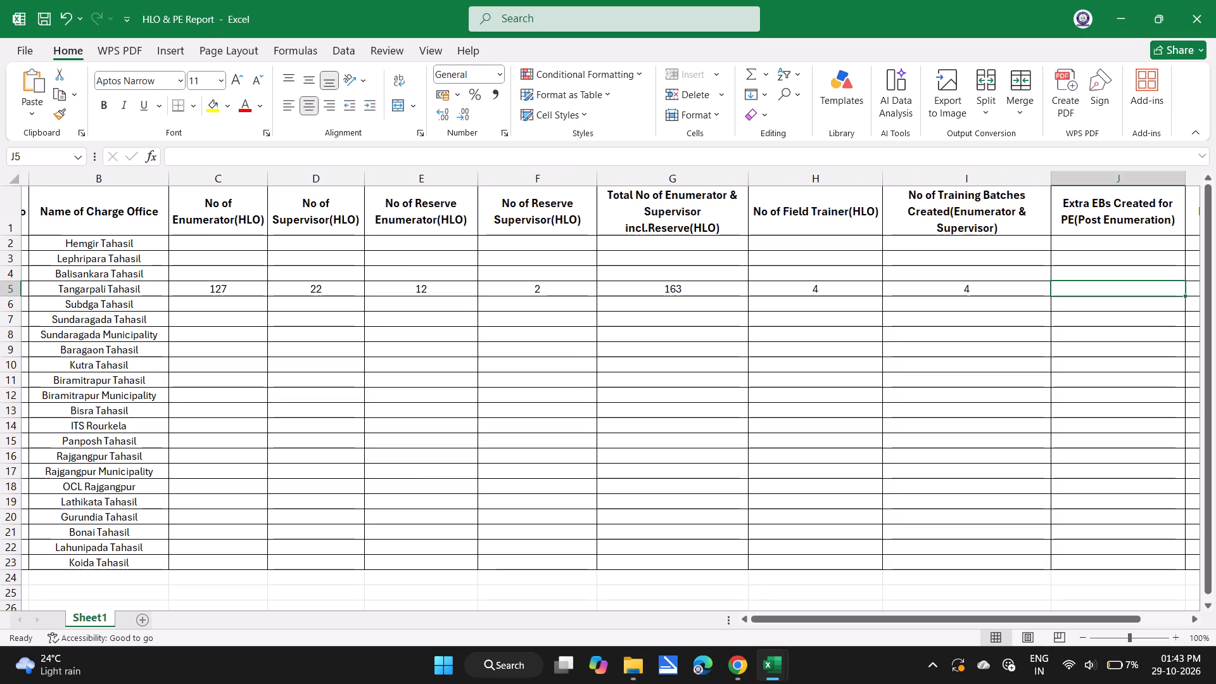
Open the Tangarpali all village population workbook from the desktop again.
left_click(1124, 32)
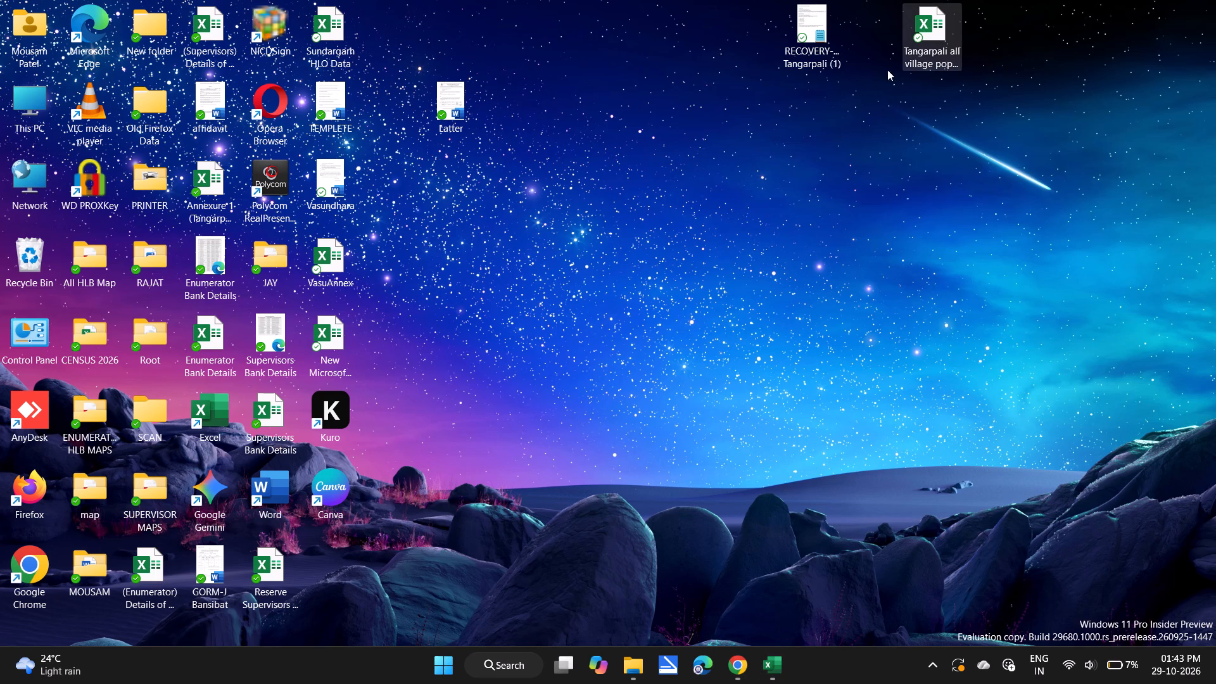
double_click(925, 37)
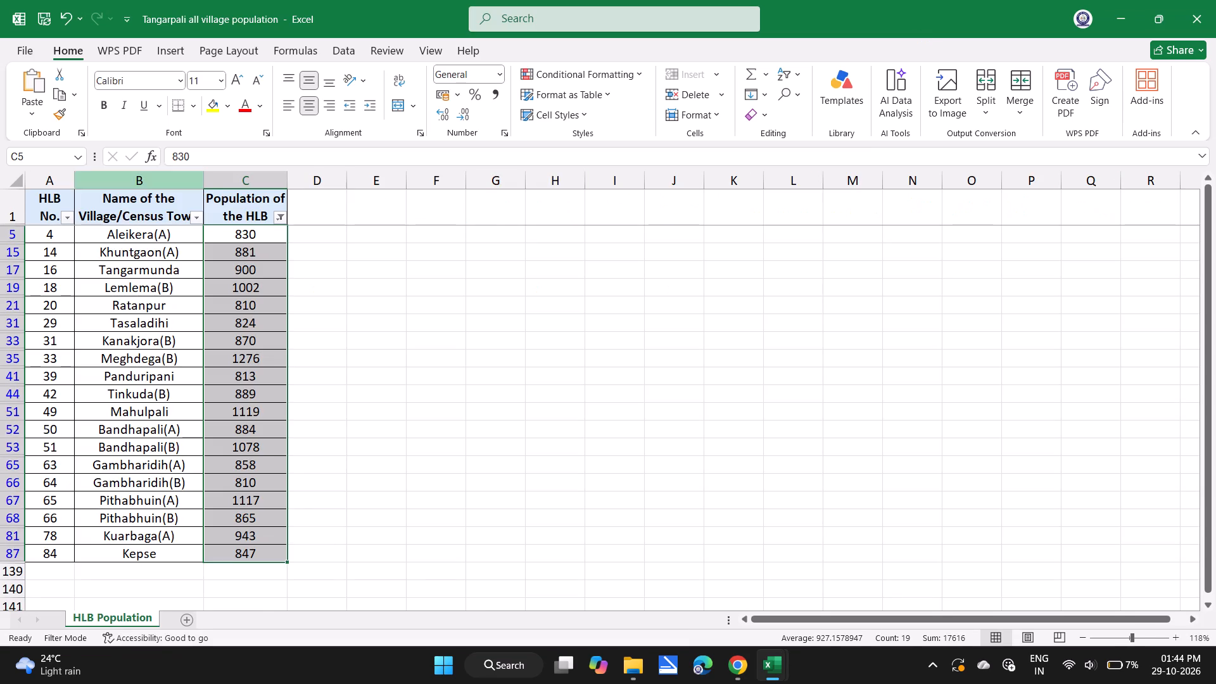
Insert a blank column before the HLB No. column.
right_click(42, 183)
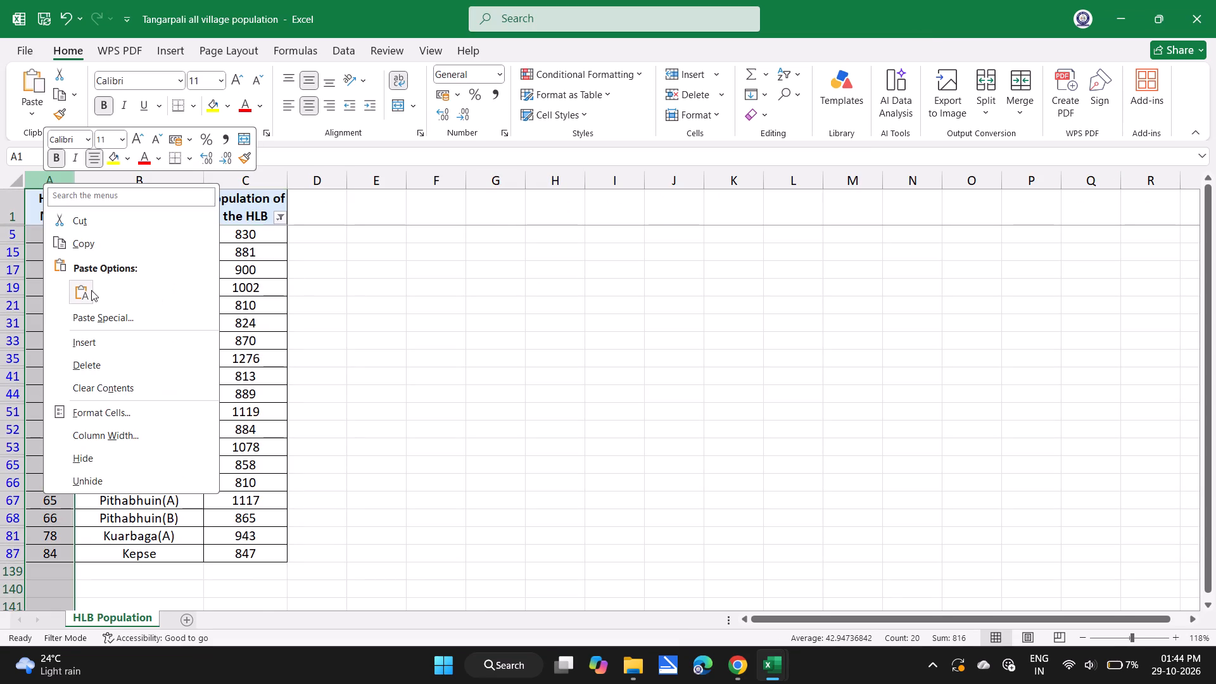
left_click(106, 345)
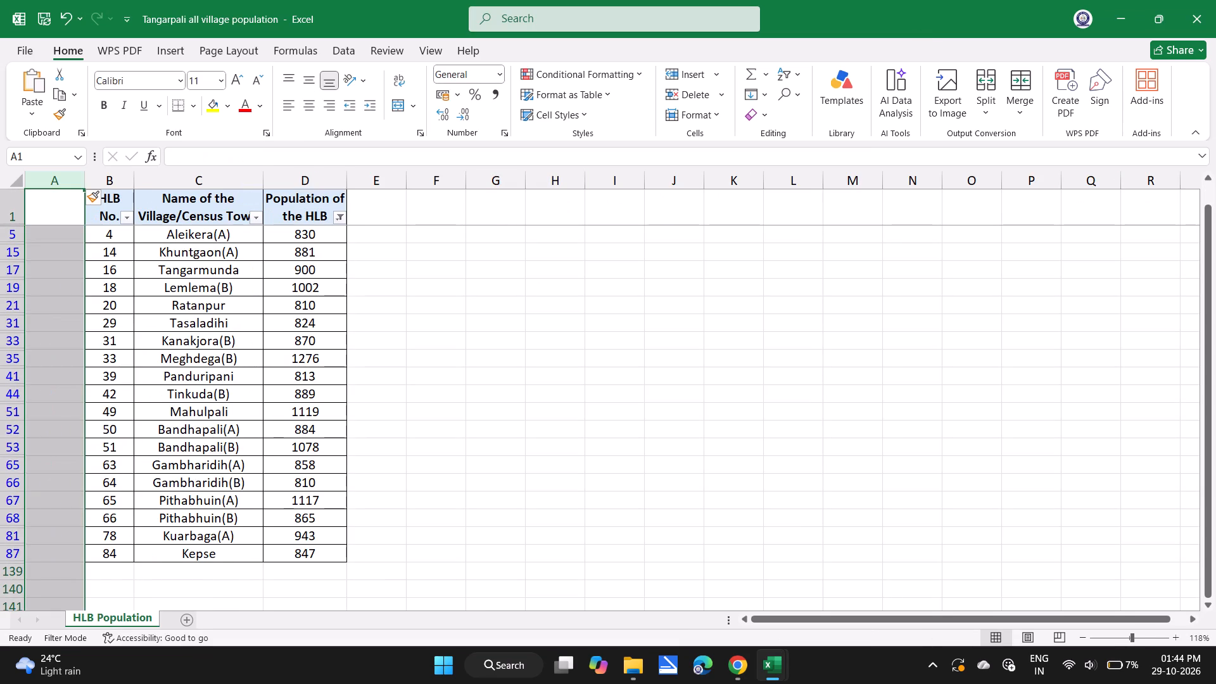
Enter the heading "Sl No" in cell A1 of the new column.
left_click(56, 209)
key("a")
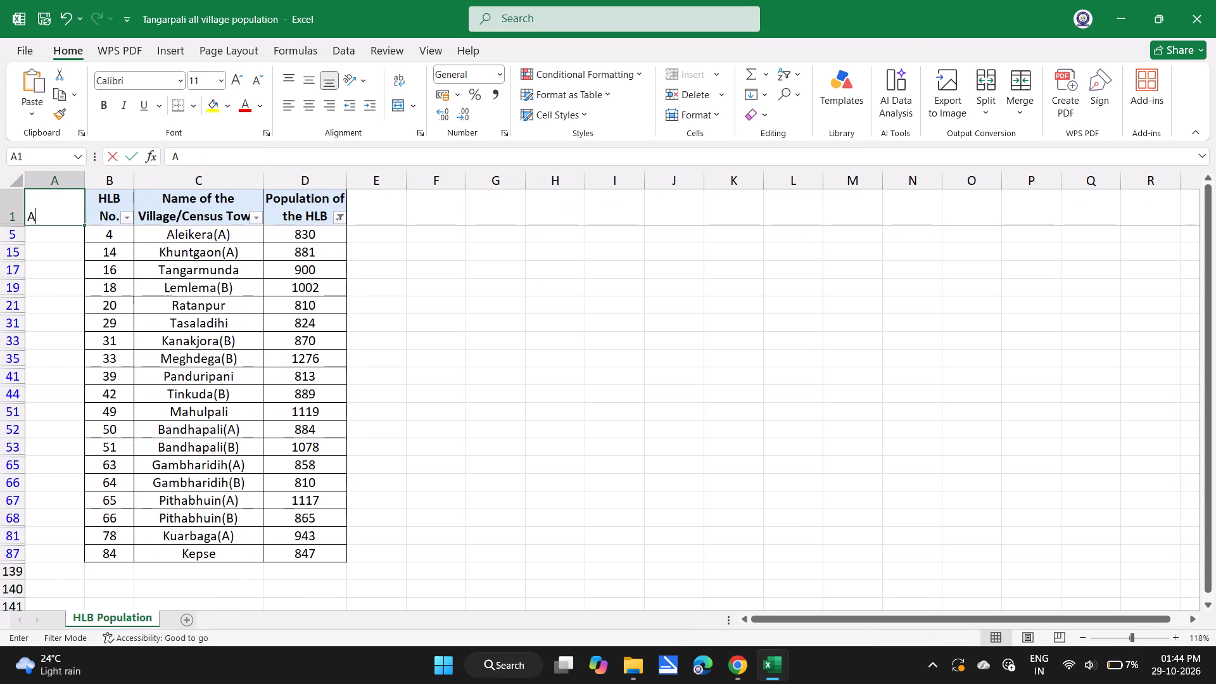
key("l")
key("BackSpace")
key("BackSpace")
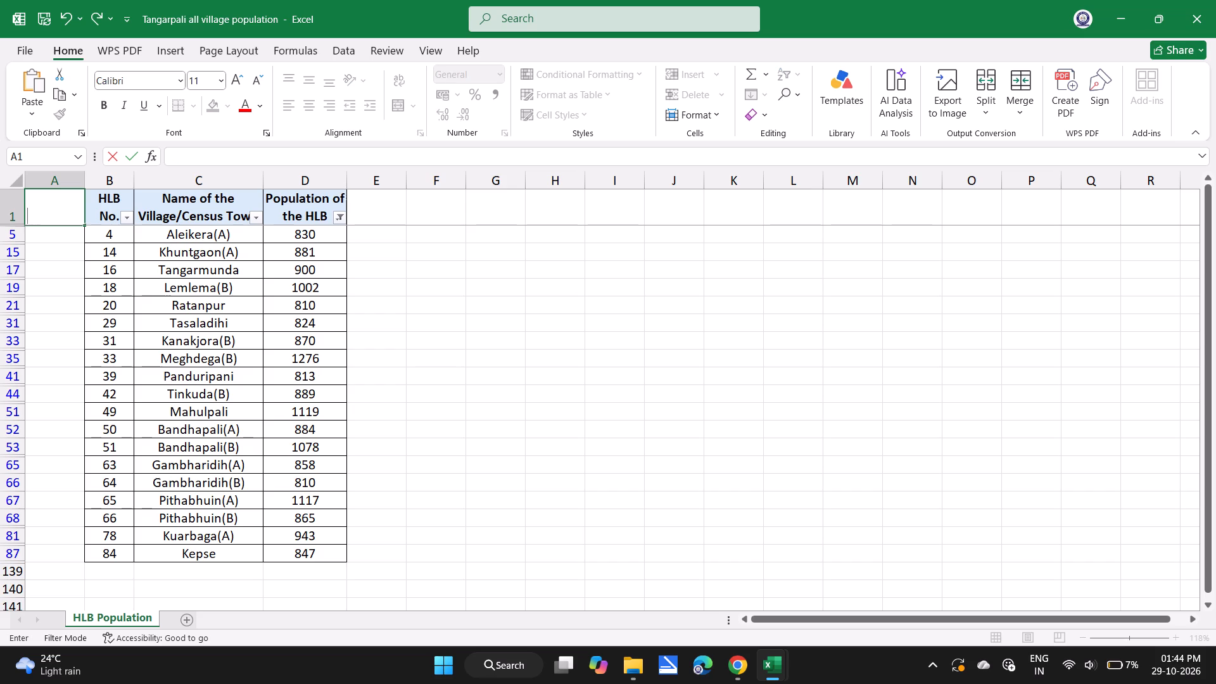
key("s")
key("l")
key("space")
type("No")
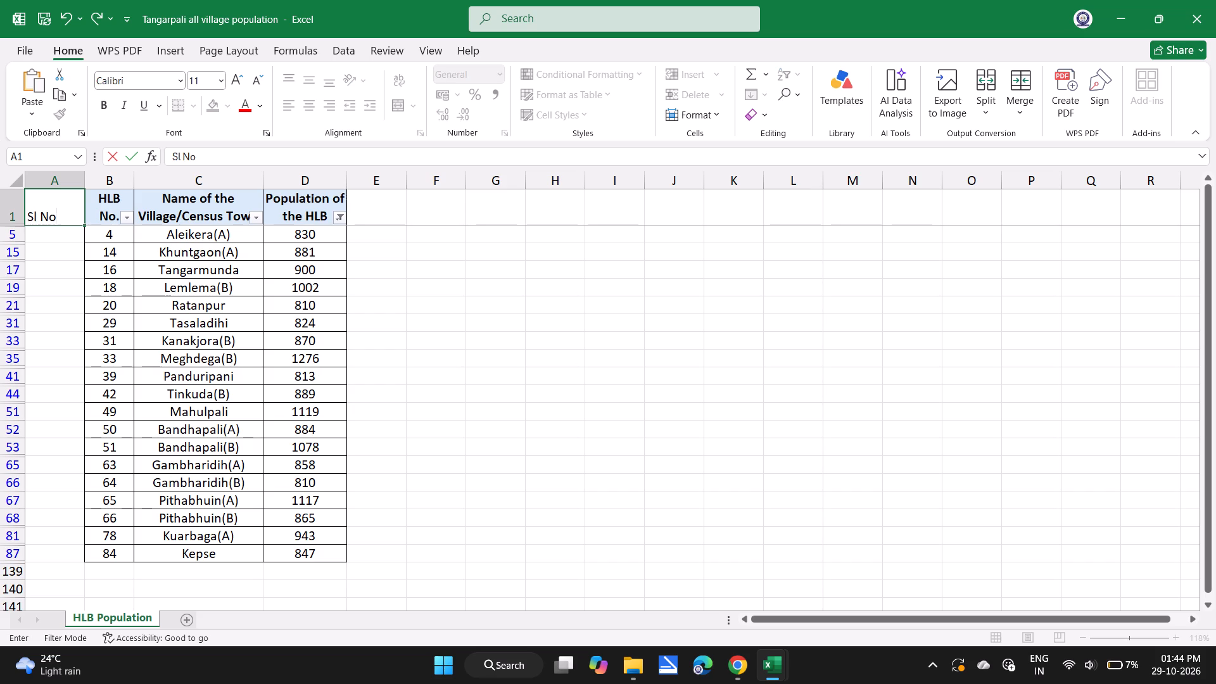
Finish the heading in cell A1 with a period so it reads "Sl No.".
key("period")
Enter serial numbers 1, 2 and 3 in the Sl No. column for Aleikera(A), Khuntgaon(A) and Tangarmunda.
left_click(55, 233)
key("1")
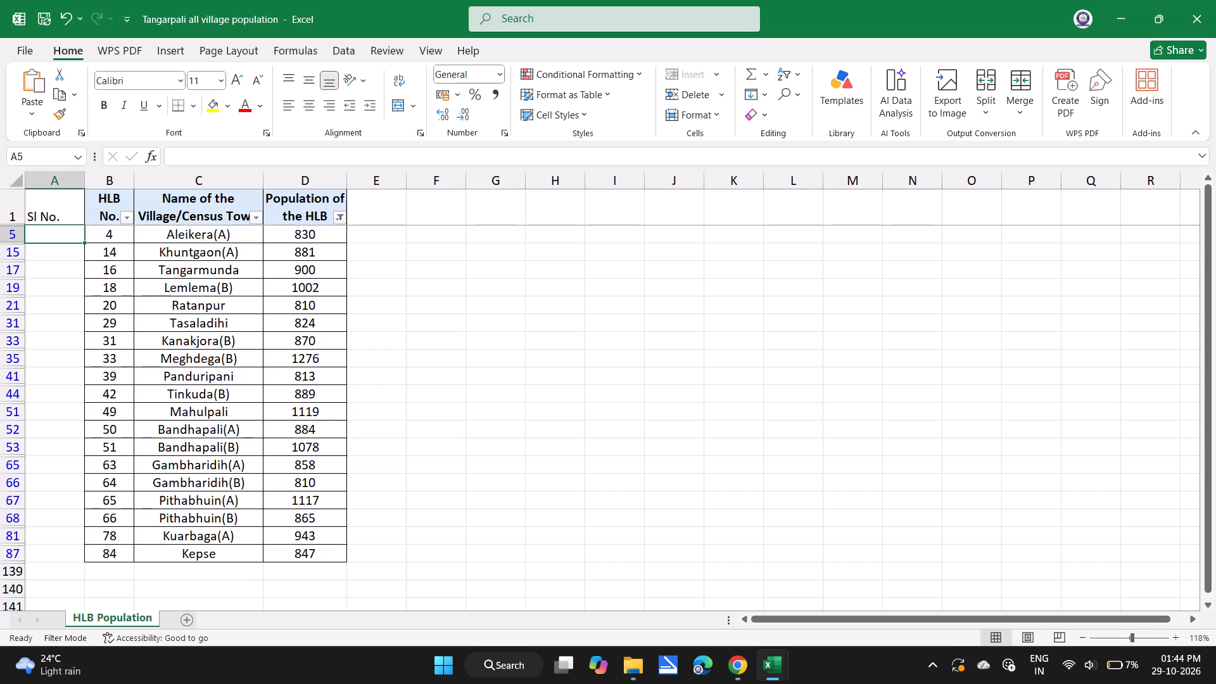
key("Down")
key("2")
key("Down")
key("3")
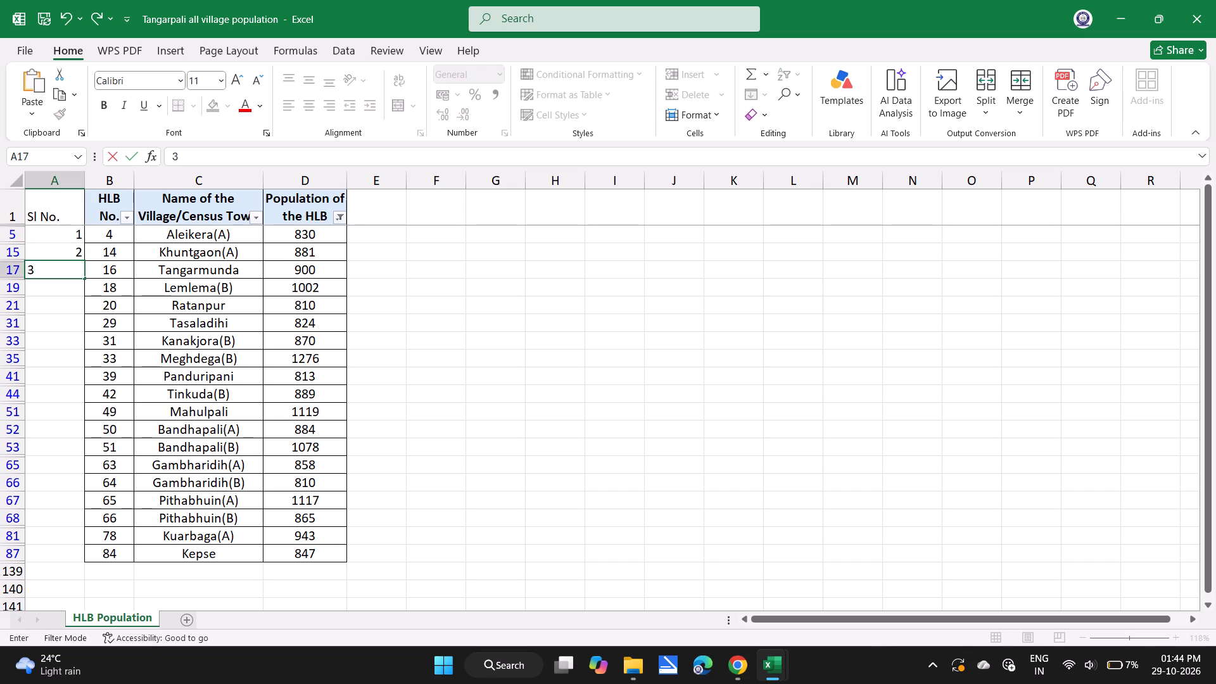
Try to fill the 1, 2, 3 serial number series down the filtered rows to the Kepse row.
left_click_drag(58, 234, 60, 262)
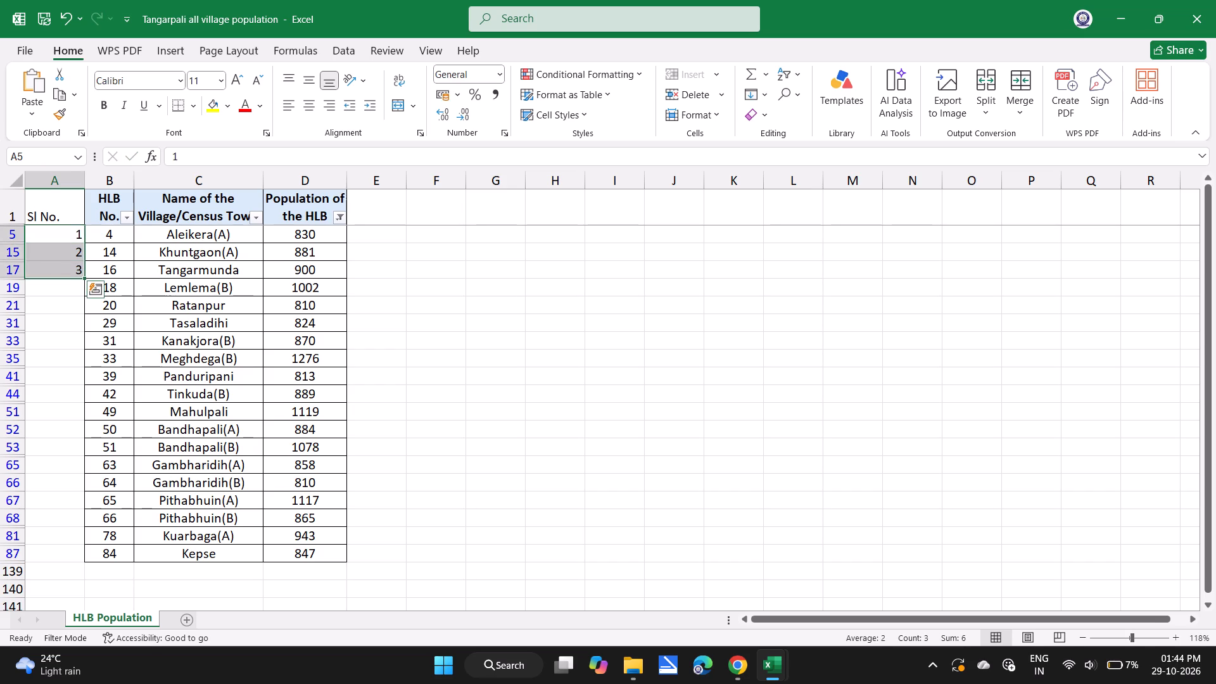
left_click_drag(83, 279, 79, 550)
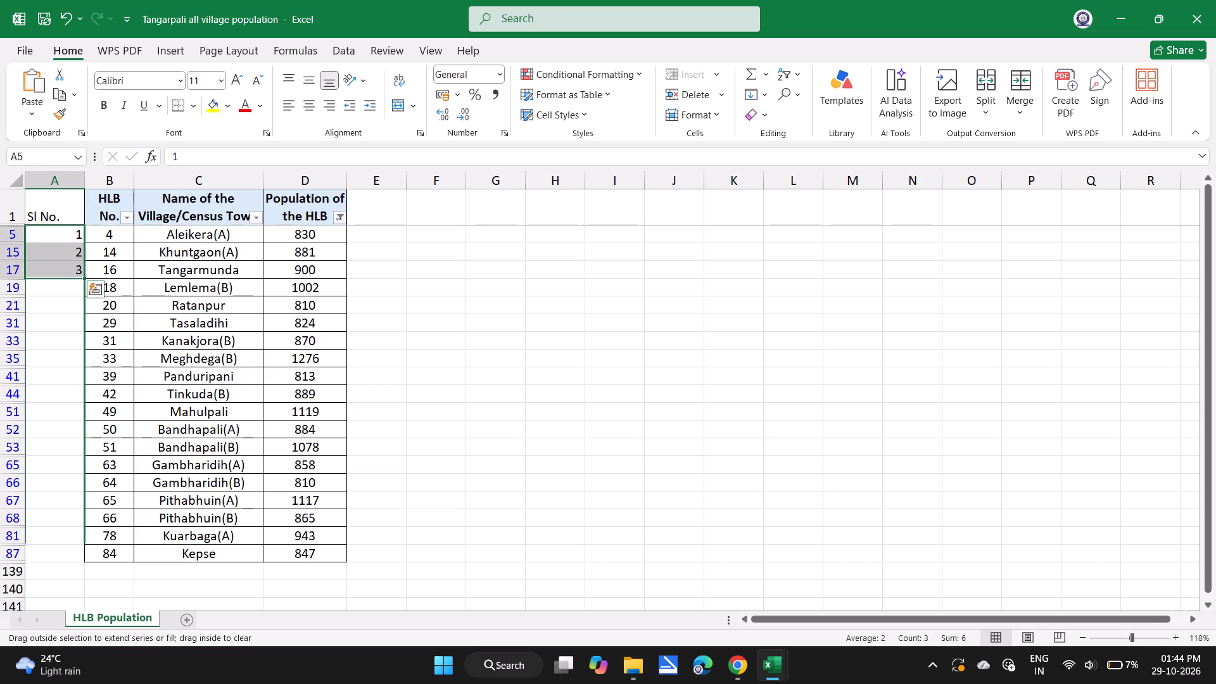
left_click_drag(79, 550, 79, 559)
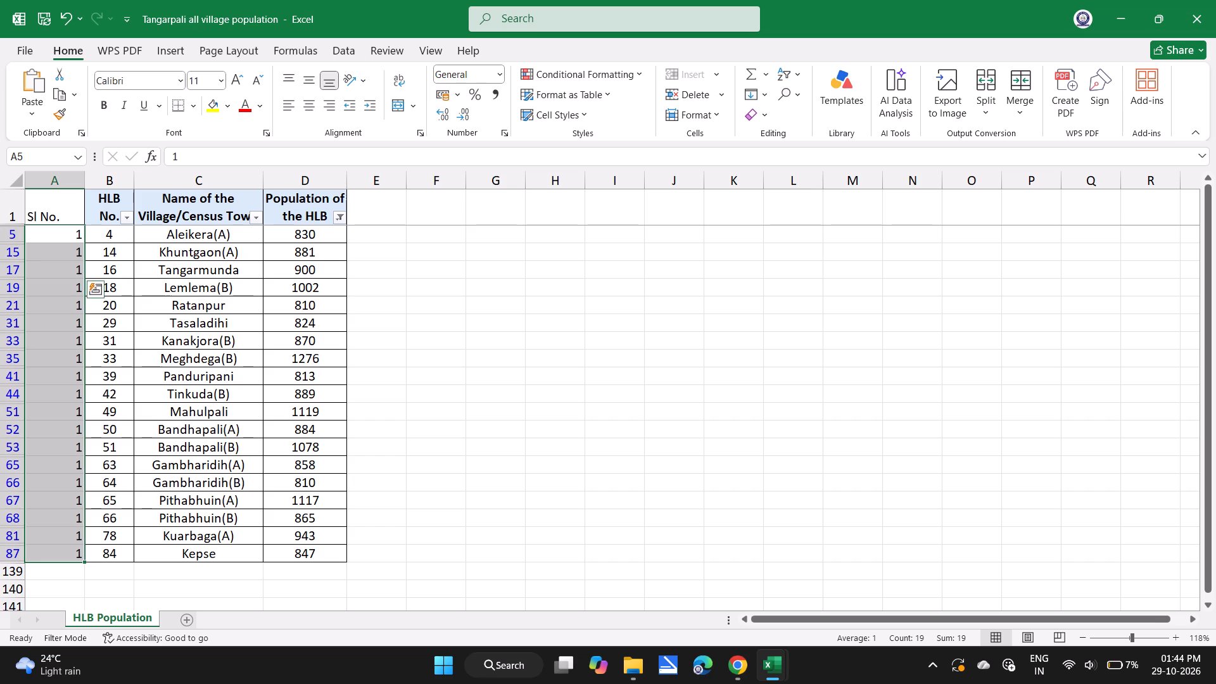
Number the filtered rows from Aleikera(A) to Ratanpur individually as 1 to 5 in the Sl No. column.
left_click(63, 240)
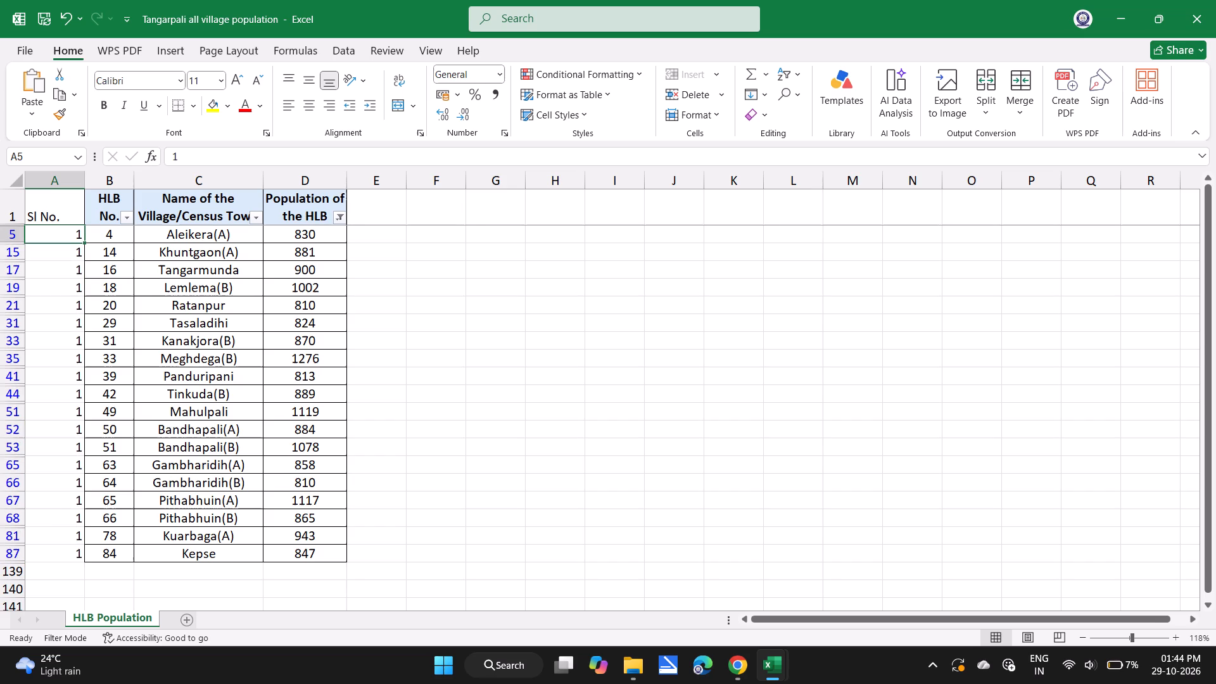
key("1")
key("Down")
key("2")
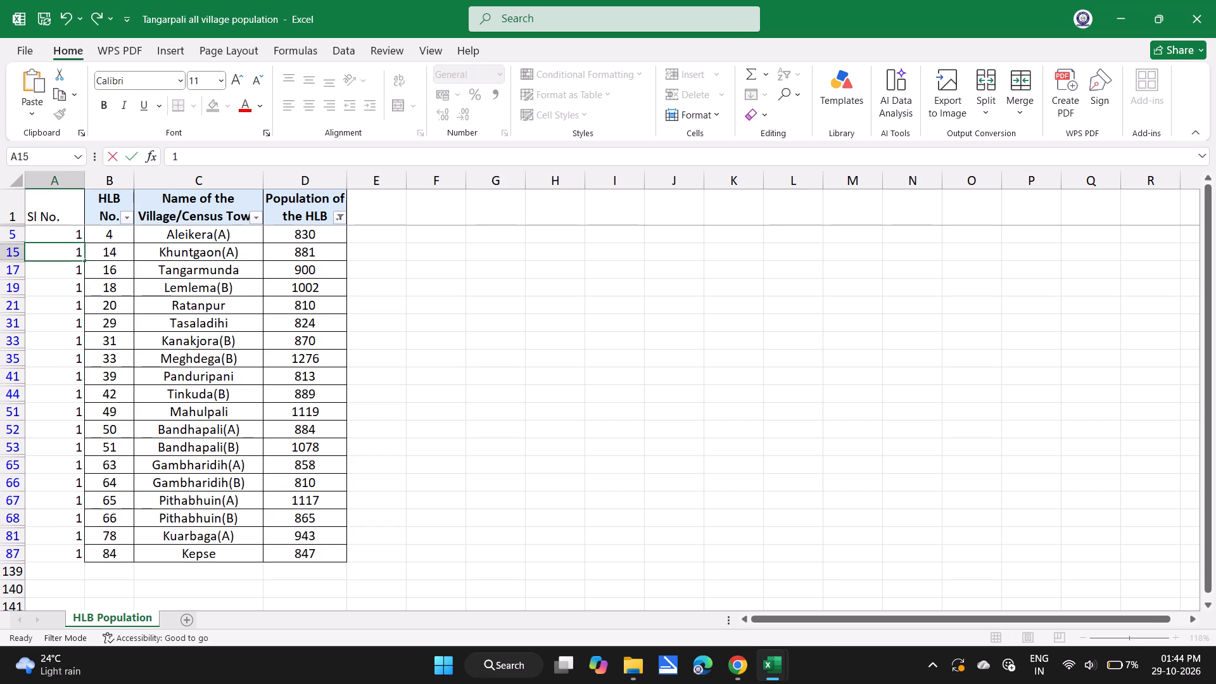
key("Down")
key("3")
key("Down")
key("4")
key("Down")
key("5")
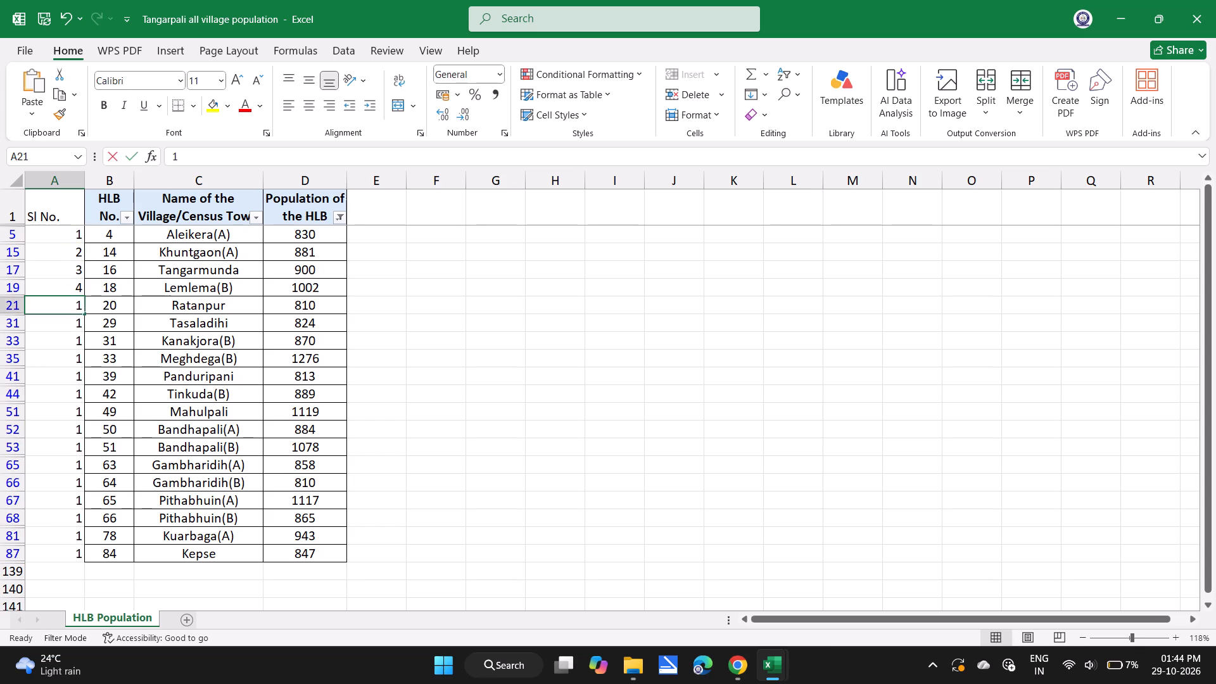
key("Down")
Enter serial numbers 6 to 10 for the filtered rows from Tasaladihi to Tinkuda(B).
key("6")
key("Down")
key("7")
key("Down")
key("8")
key("Down")
key("9")
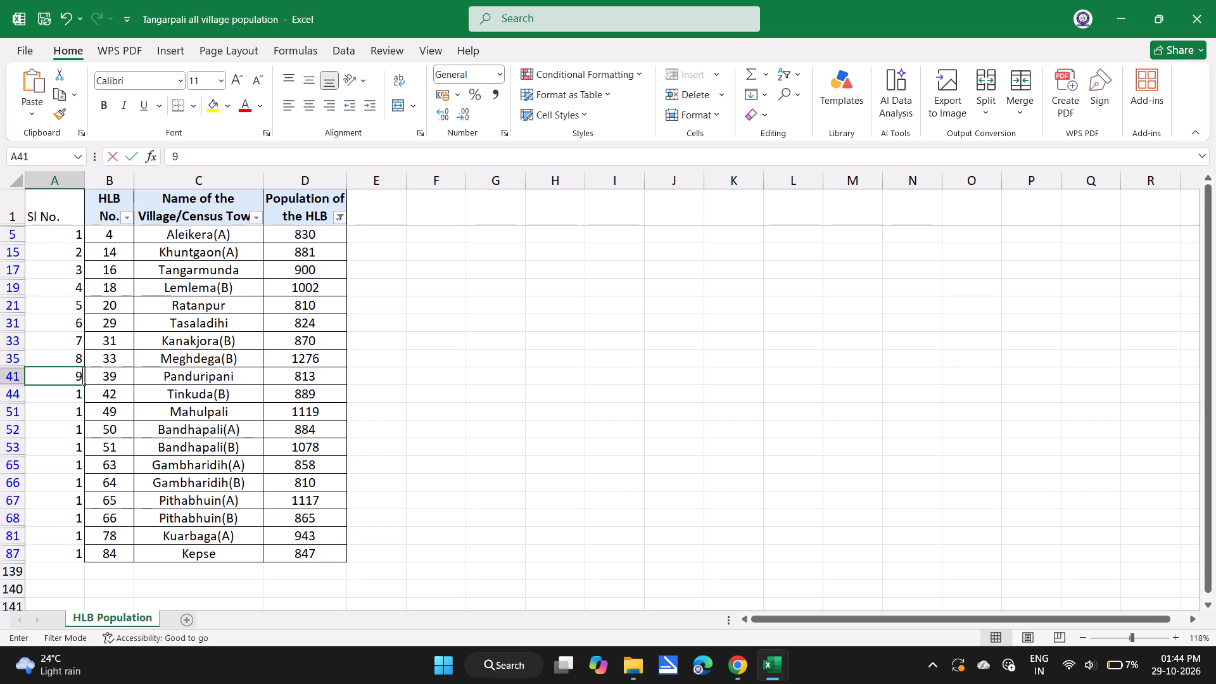
key("Down")
type("10")
key("Down")
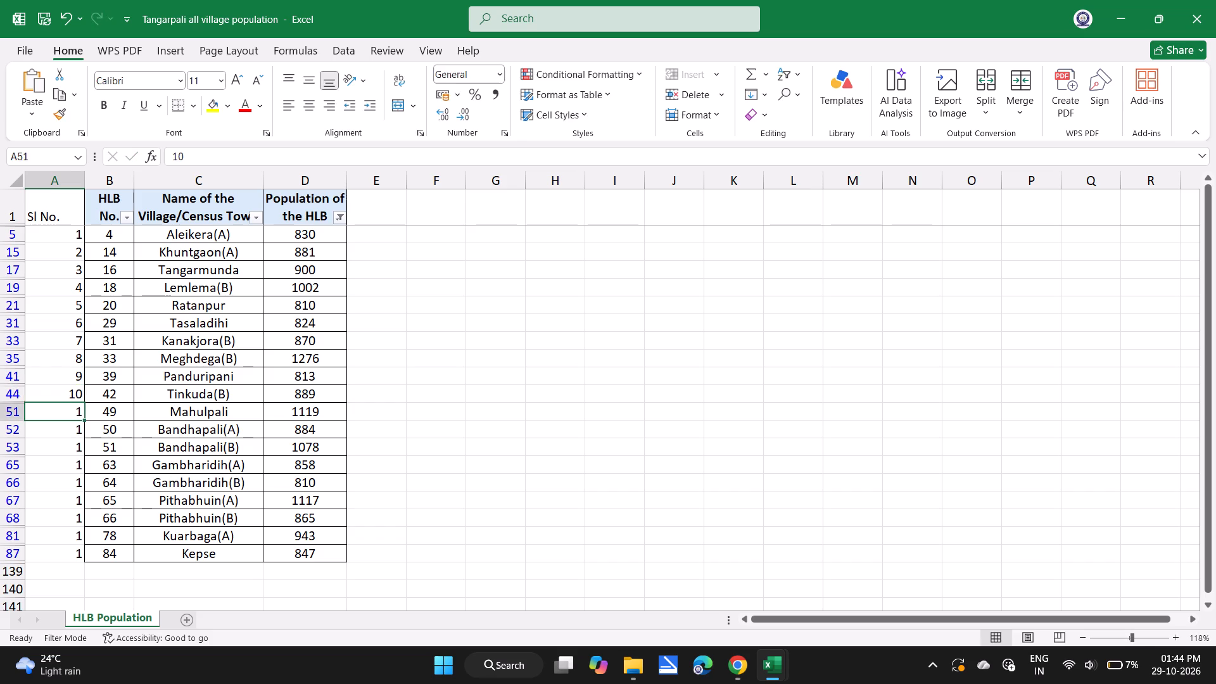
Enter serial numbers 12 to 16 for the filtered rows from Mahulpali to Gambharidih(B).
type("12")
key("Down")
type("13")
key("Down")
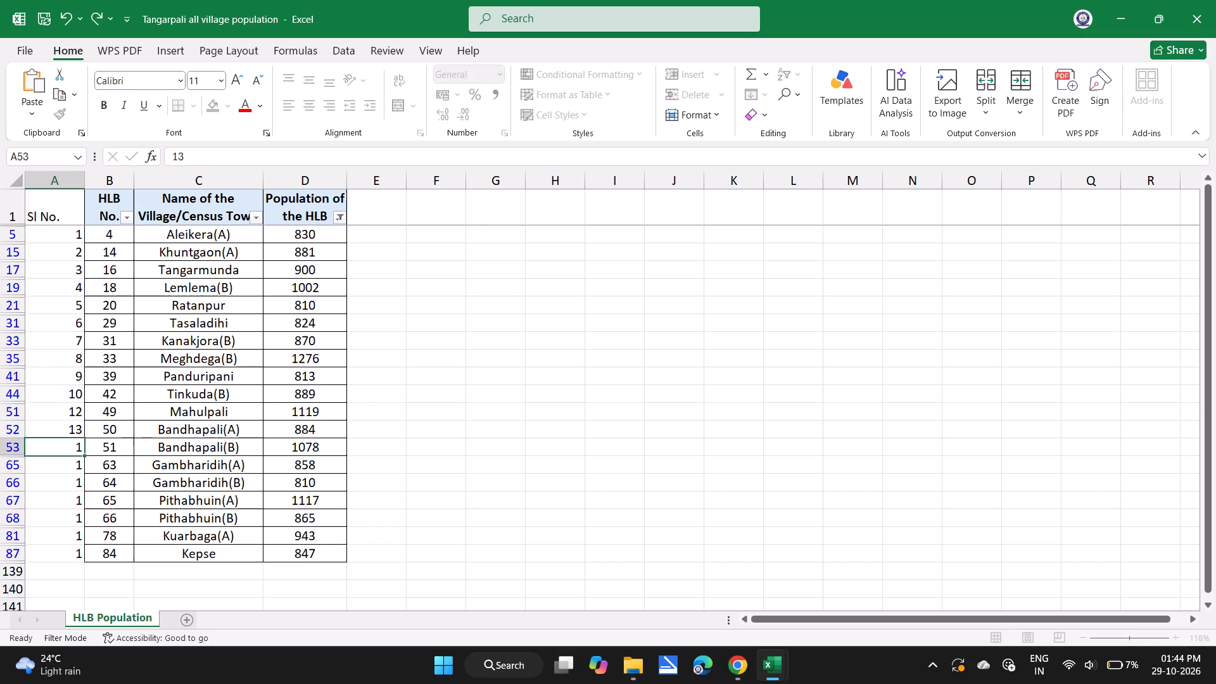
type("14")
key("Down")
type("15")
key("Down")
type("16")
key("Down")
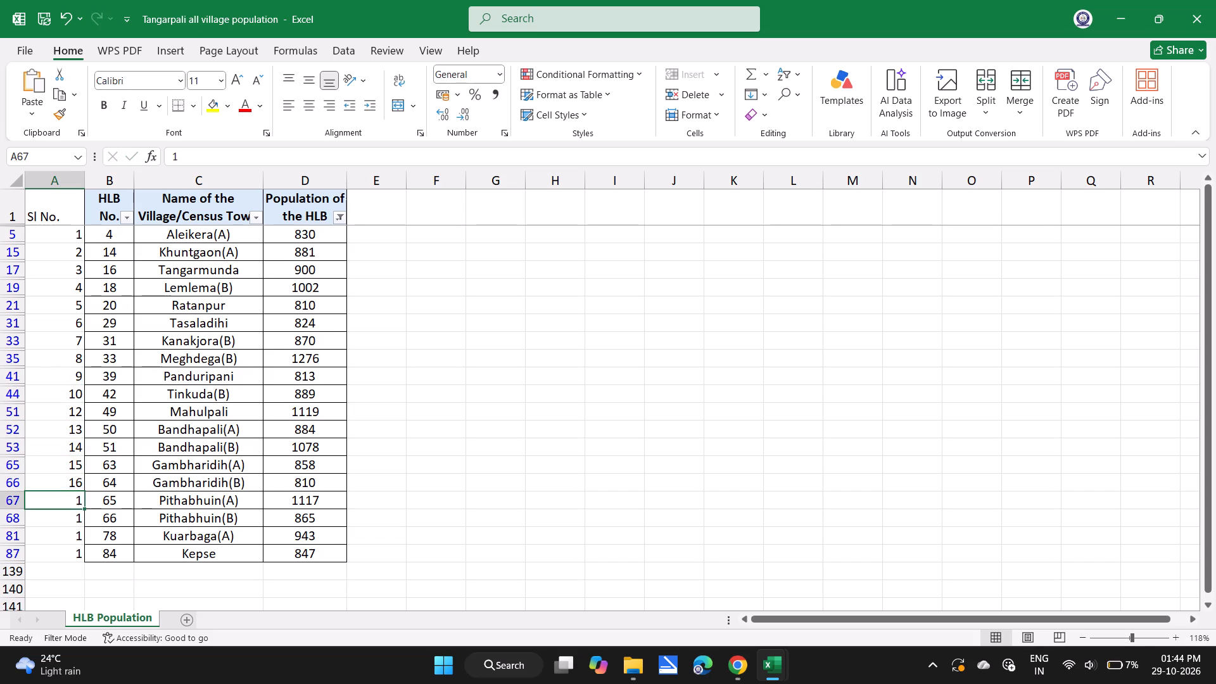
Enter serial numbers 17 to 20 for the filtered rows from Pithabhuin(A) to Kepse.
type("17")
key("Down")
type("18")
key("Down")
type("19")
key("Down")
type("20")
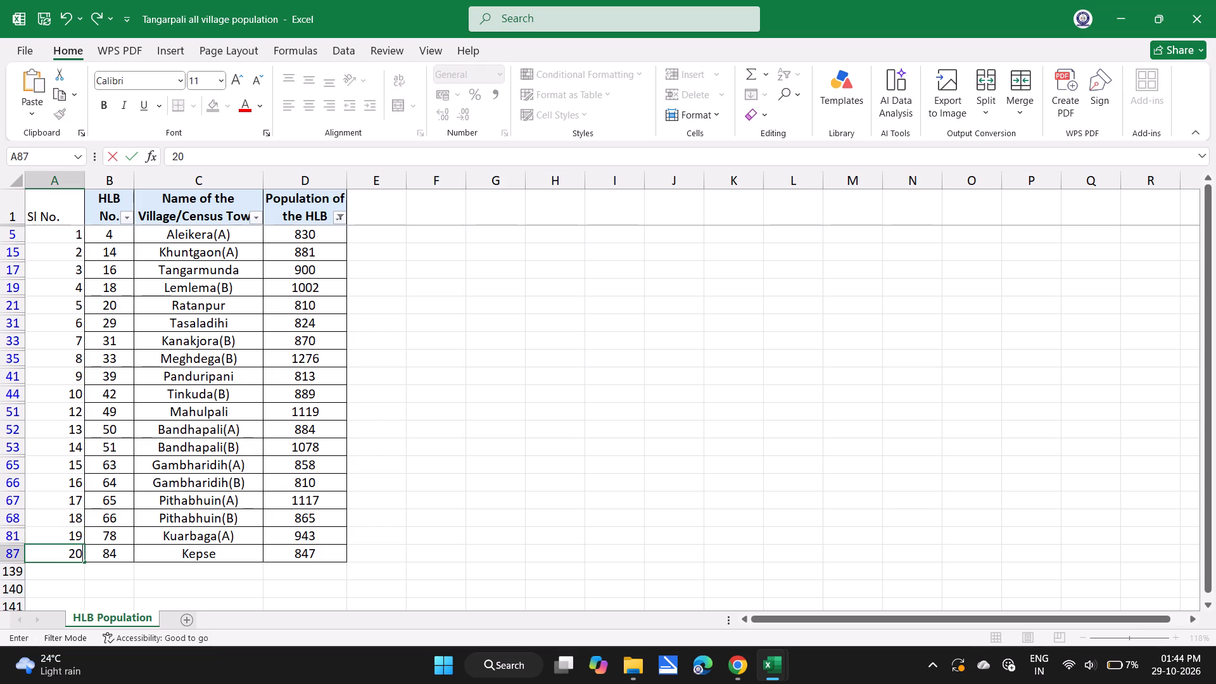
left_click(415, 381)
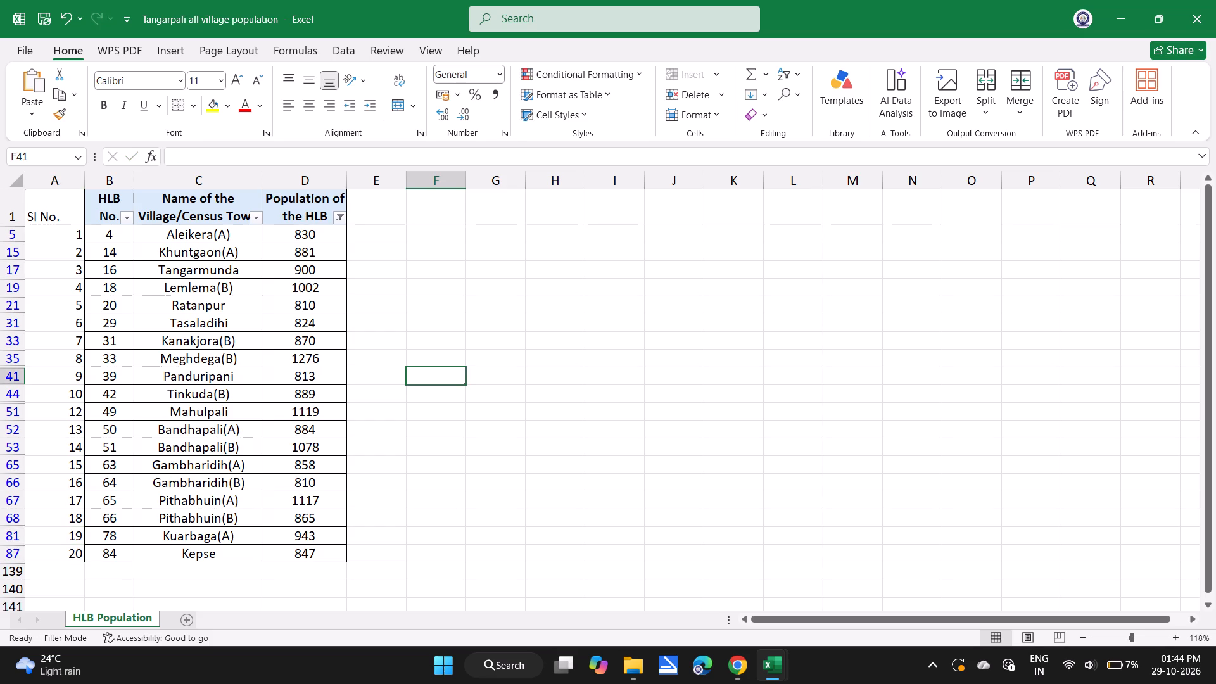
Check the filtered Population of the HLB entries one by one from Aleikera(A) to Kepse and back.
left_click(294, 238)
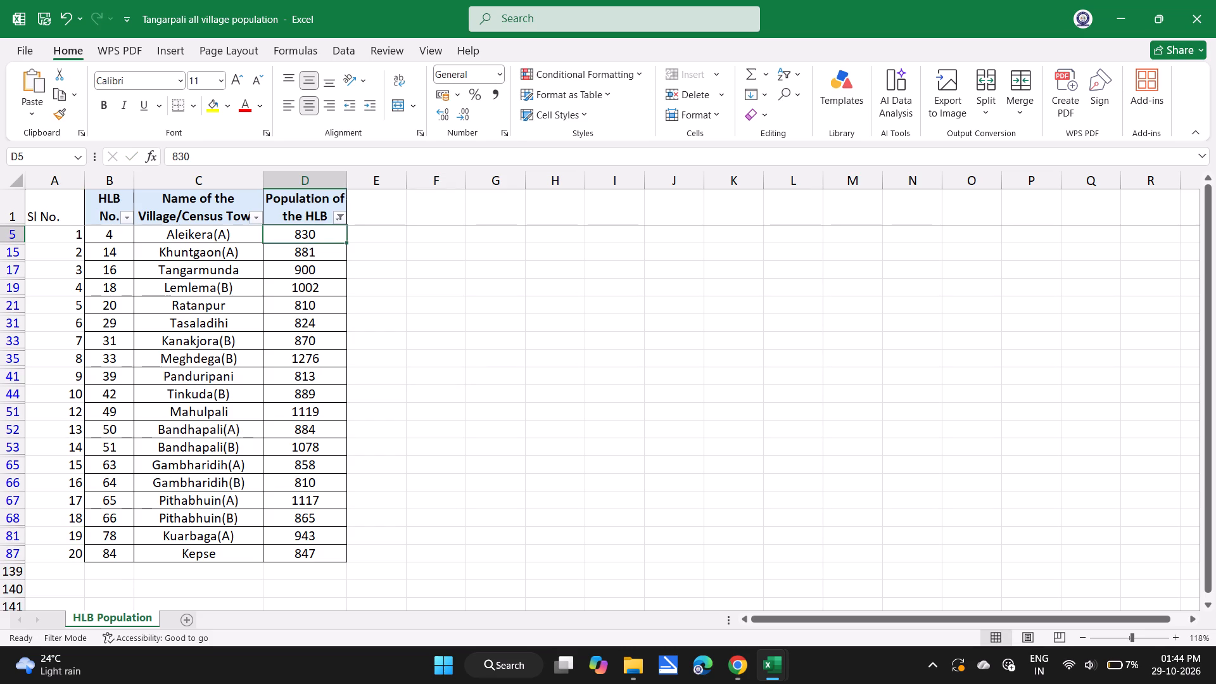
key("Down")
key("Down")
key("Down")
key("Down")
key("Down")
key("Down")
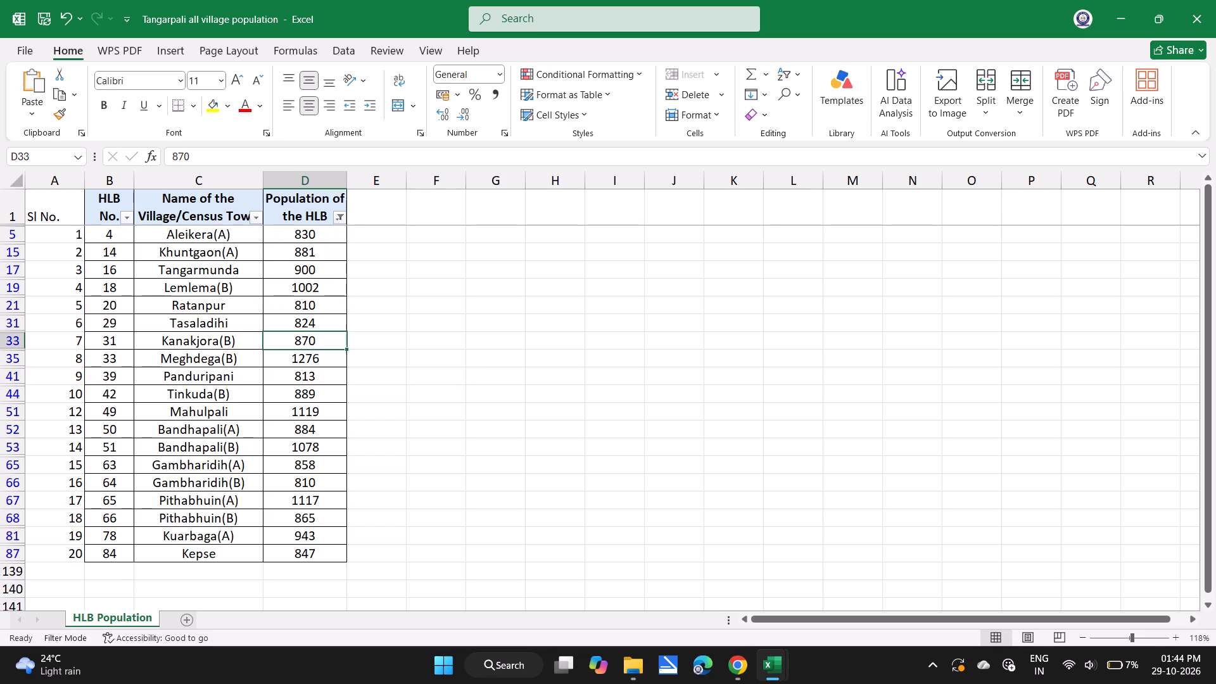
key("Down")
key("Down")
key("Down")
key("Down")
key("Down")
key("Down")
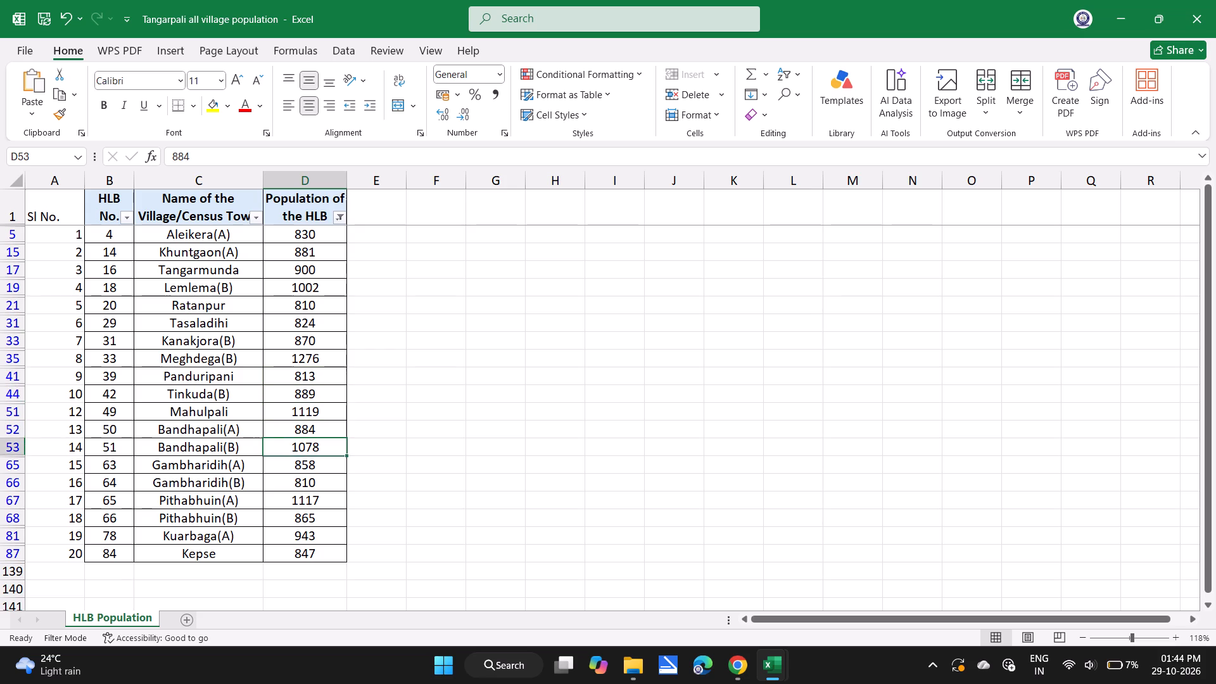
key("Down")
key("Down")
key("Down")
key("Down")
key("Down")
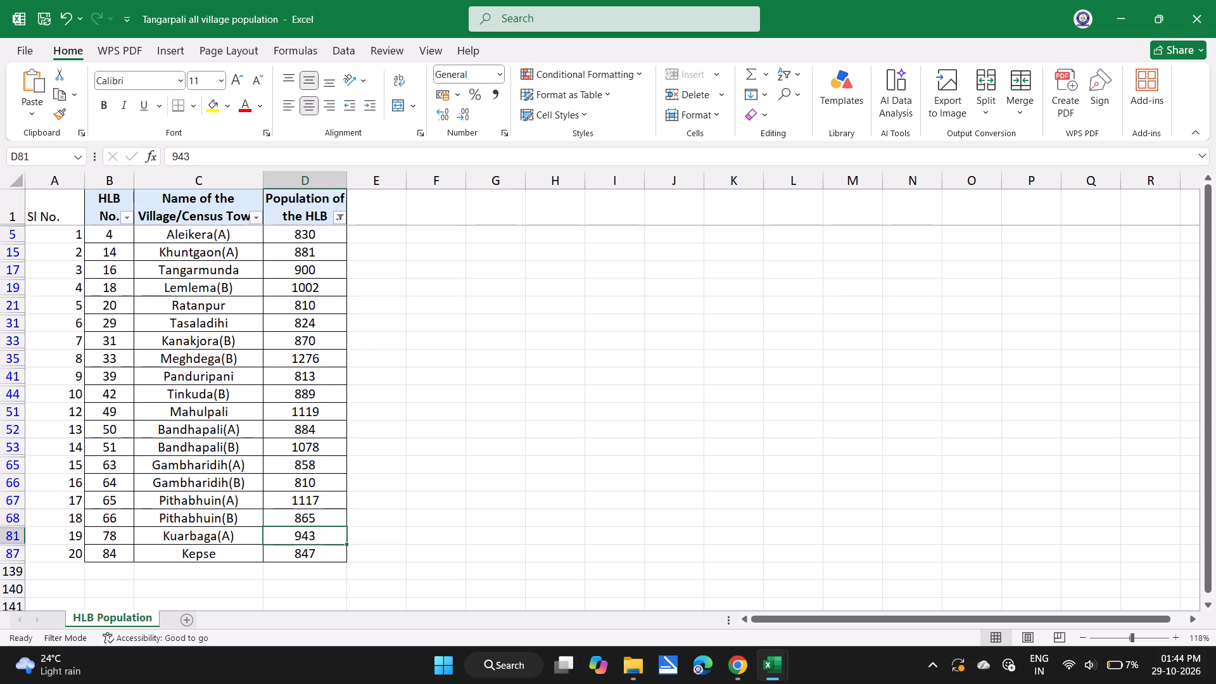
key("Down")
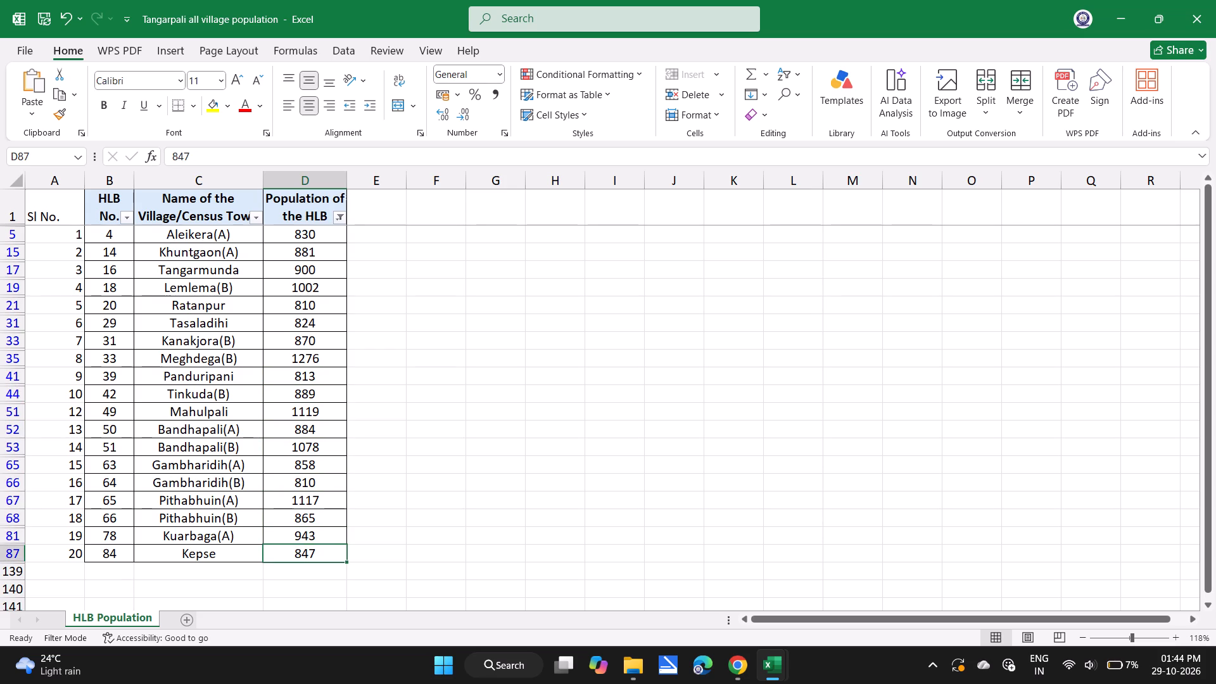
key("Up")
key("Up")
key("Up")
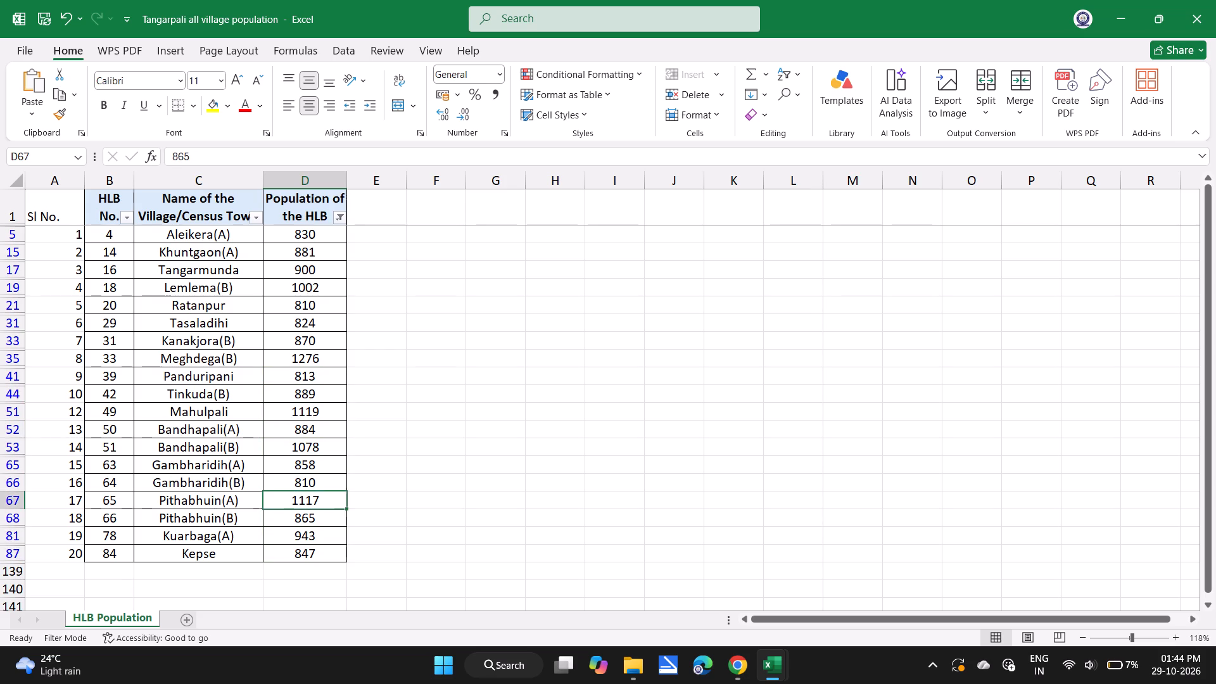
key("Up")
key("Up")
key("Up")
key("Up")
key("Up")
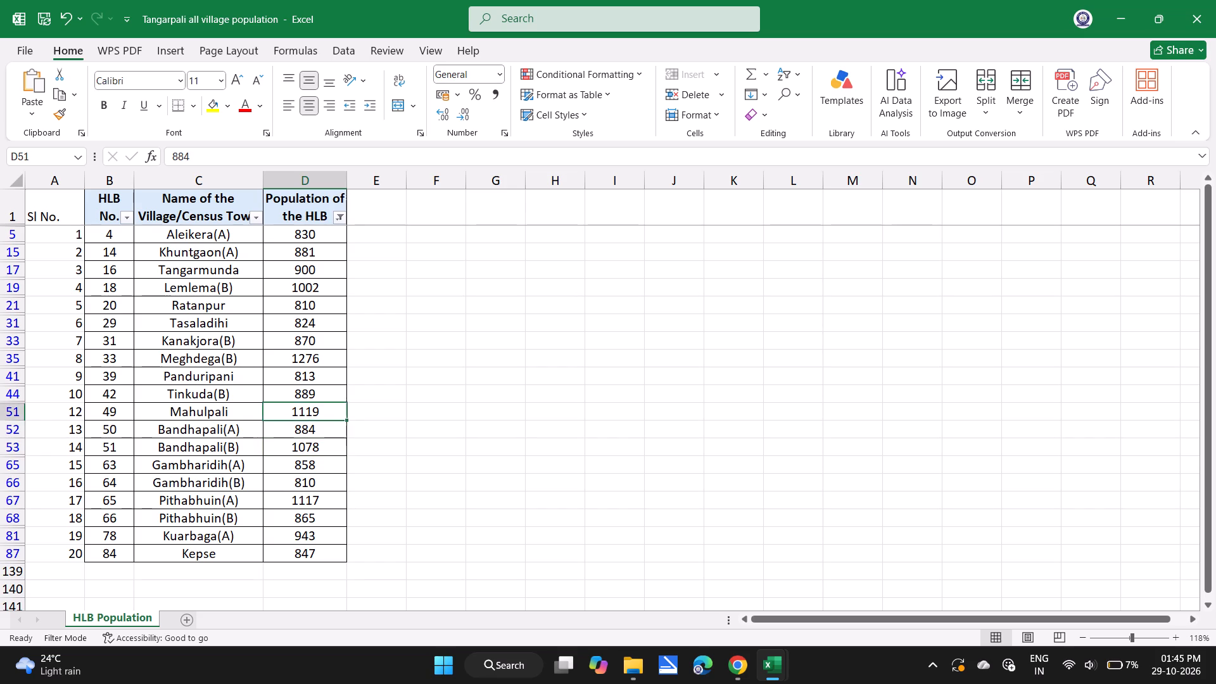
key("Up")
key("Up")
key("Up")
key("Up")
key("Up")
key("Up")
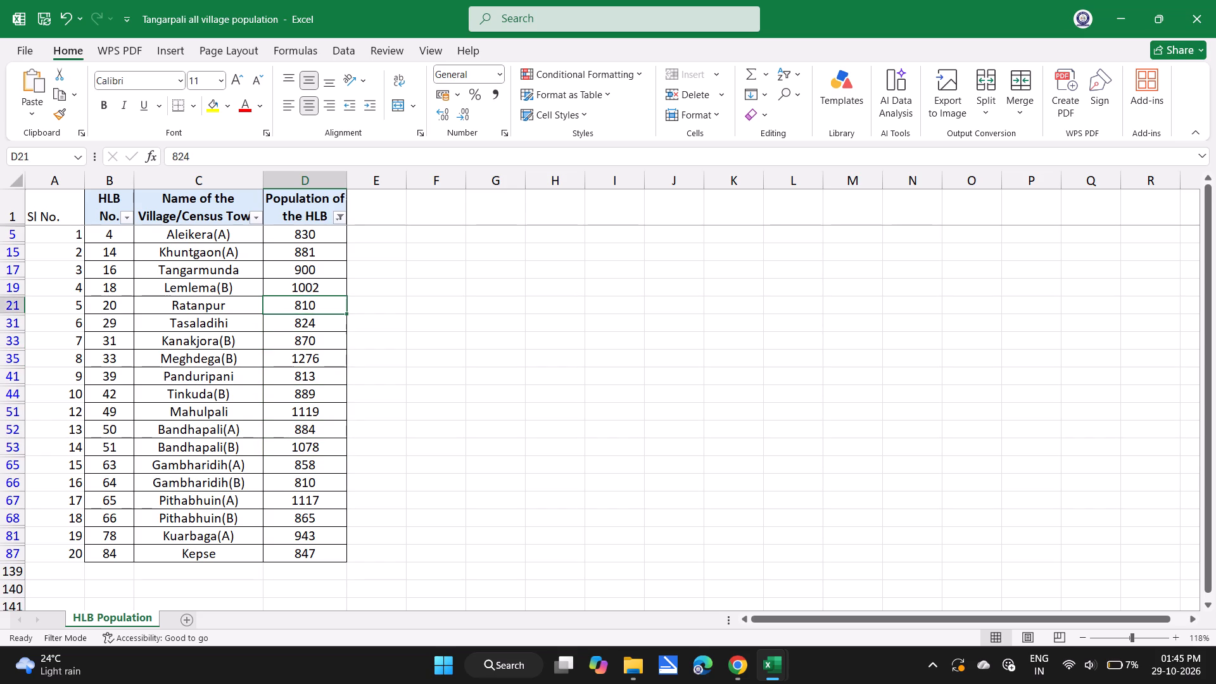
key("Up")
key("Up")
key("Up")
key("Up")
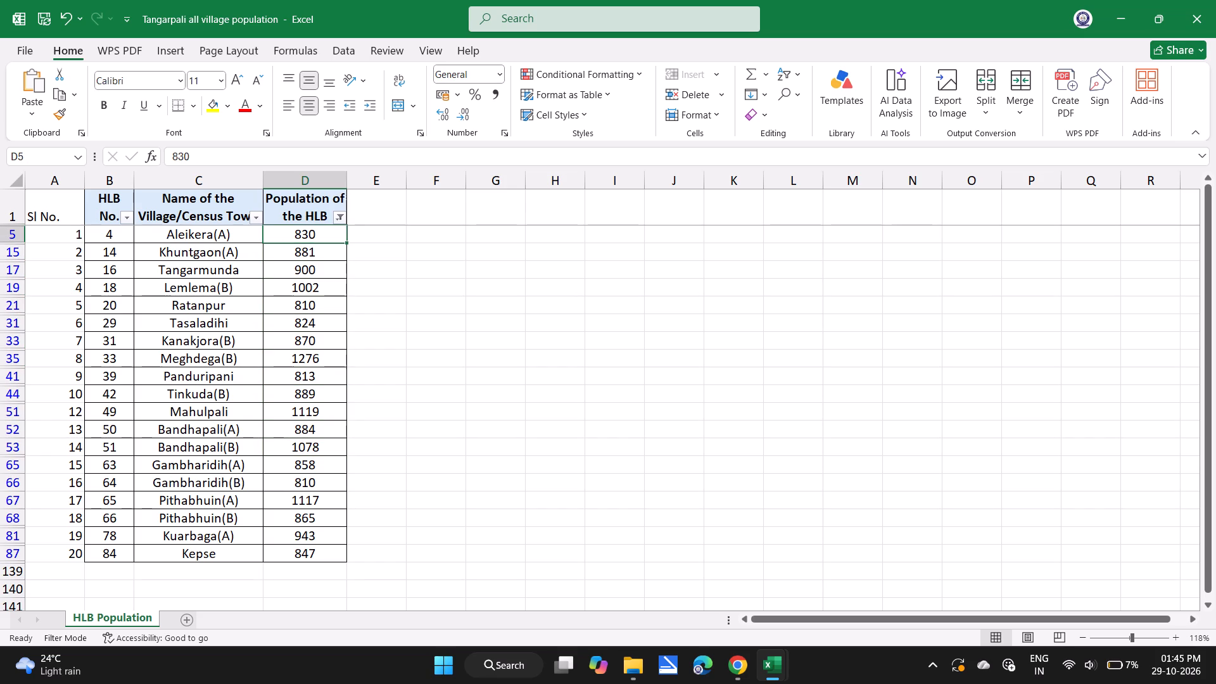
Correct the serial numbers of Mahulpali, Bandhapali(A) and Bandhapali(B) to 11, 12 and 13.
left_click(58, 241)
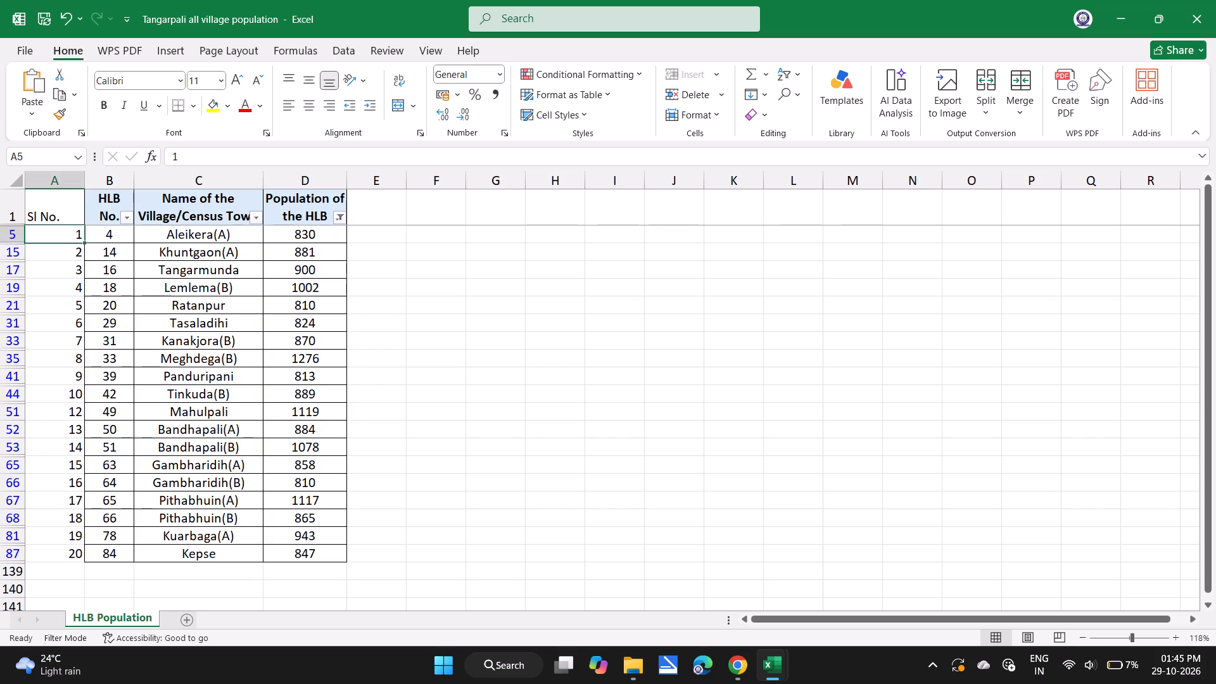
key("Down")
key("Down")
key("Down")
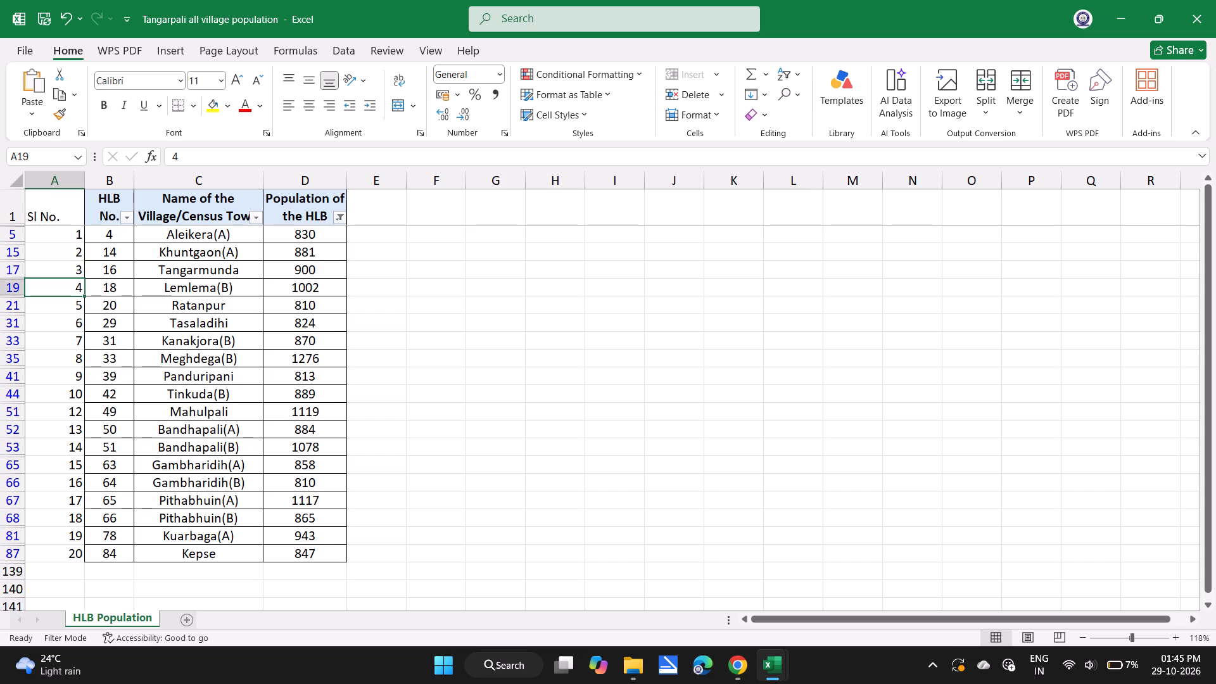
key("Down")
key("Down")
key("Down")
key("Down")
key("Down")
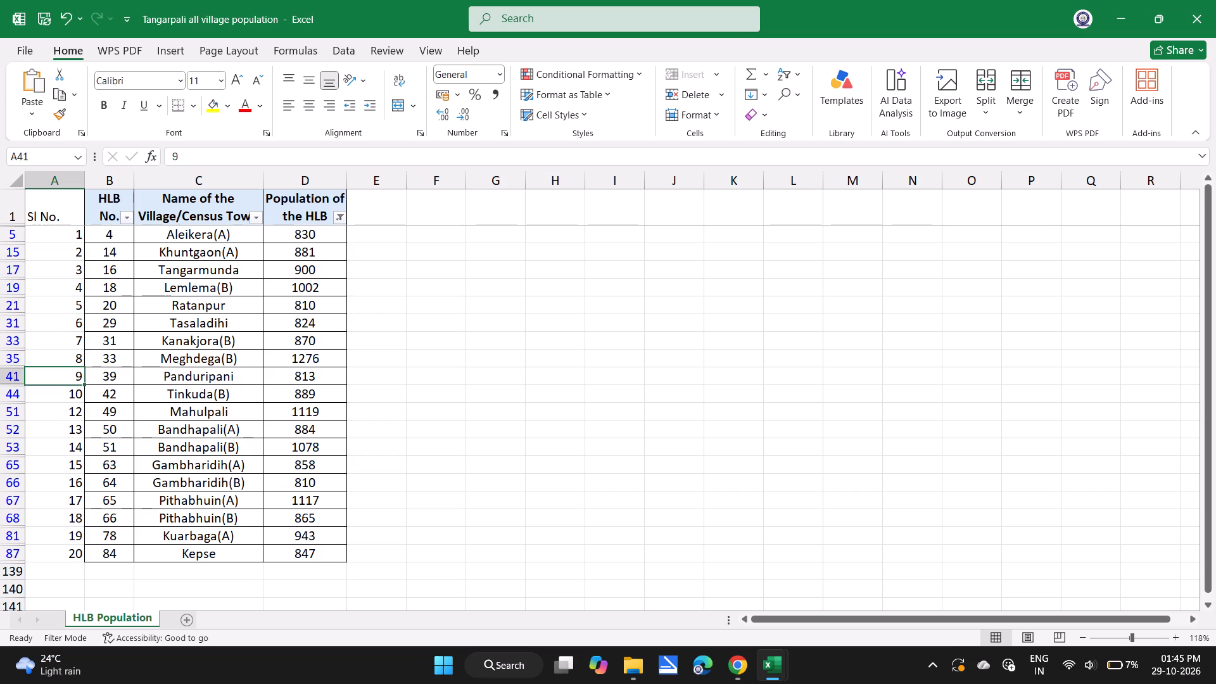
key("Down")
key("Down")
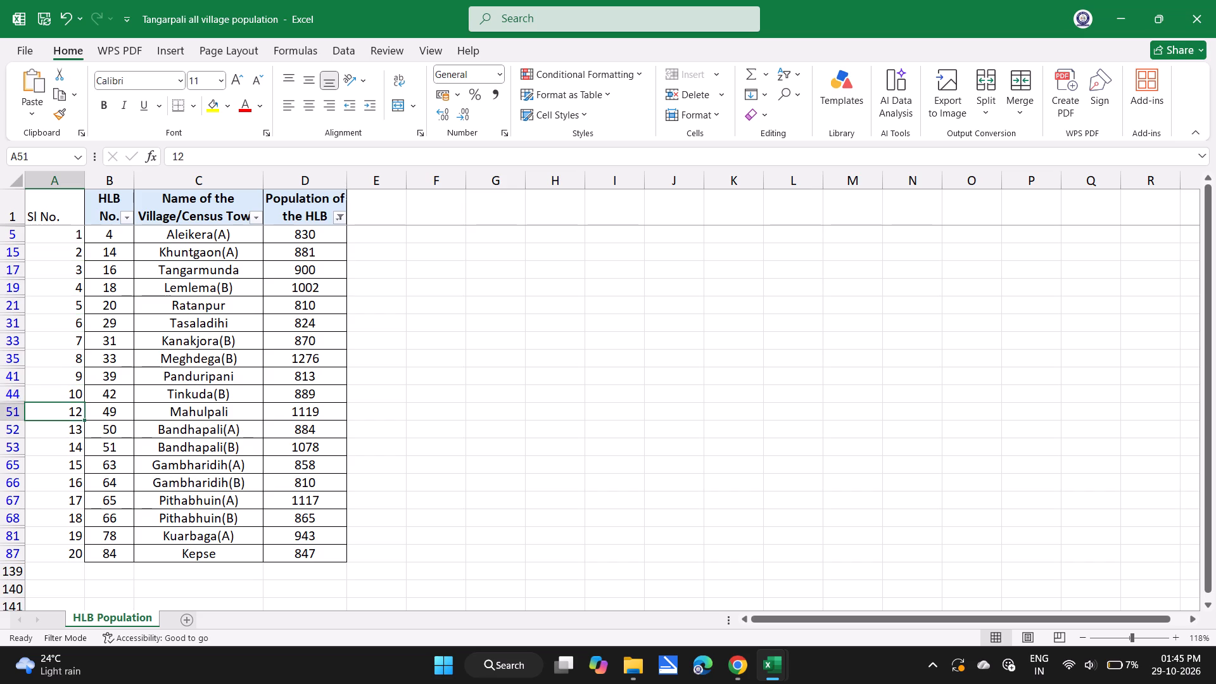
type("11")
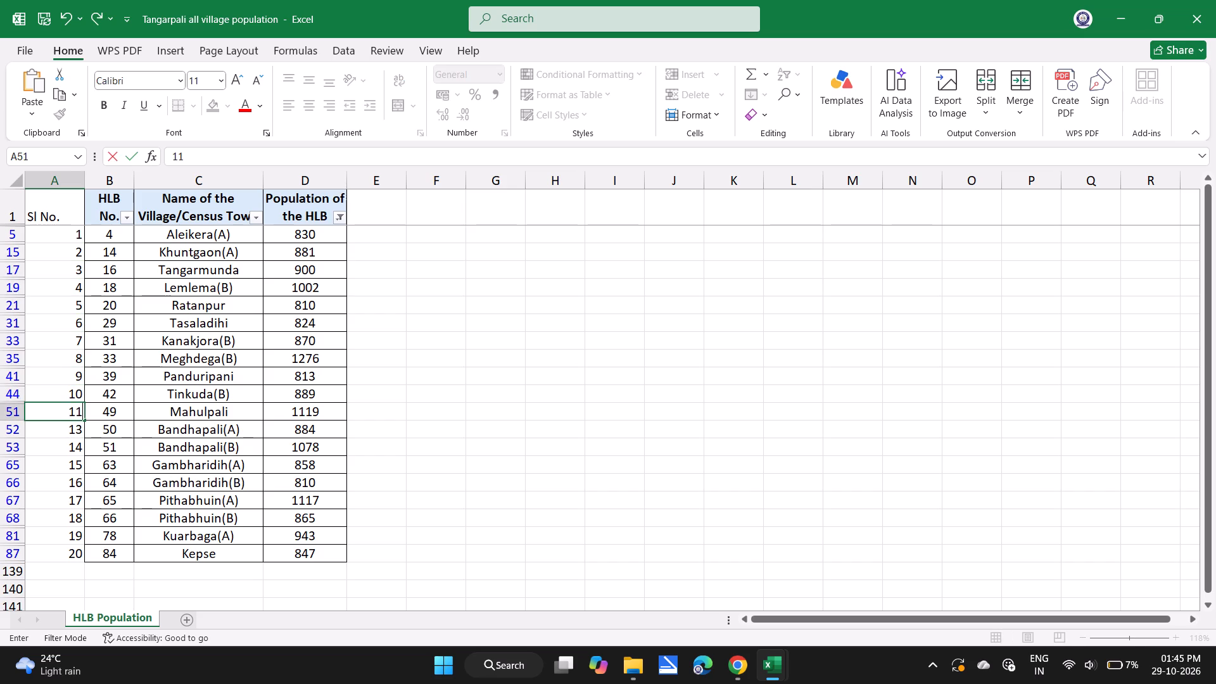
key("Down")
type("12")
key("Down")
type("13")
key("Down")
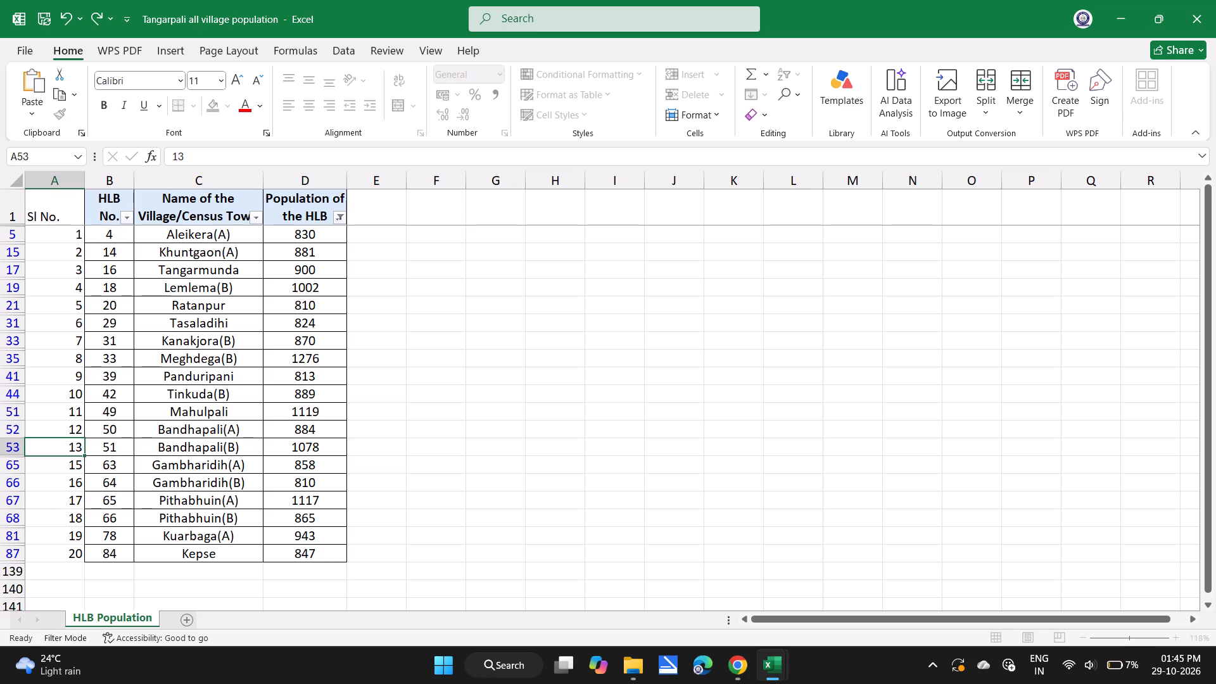
Renumber the remaining filtered rows from Gambharidih(A) to Kepse as 14 to 19.
type("45")
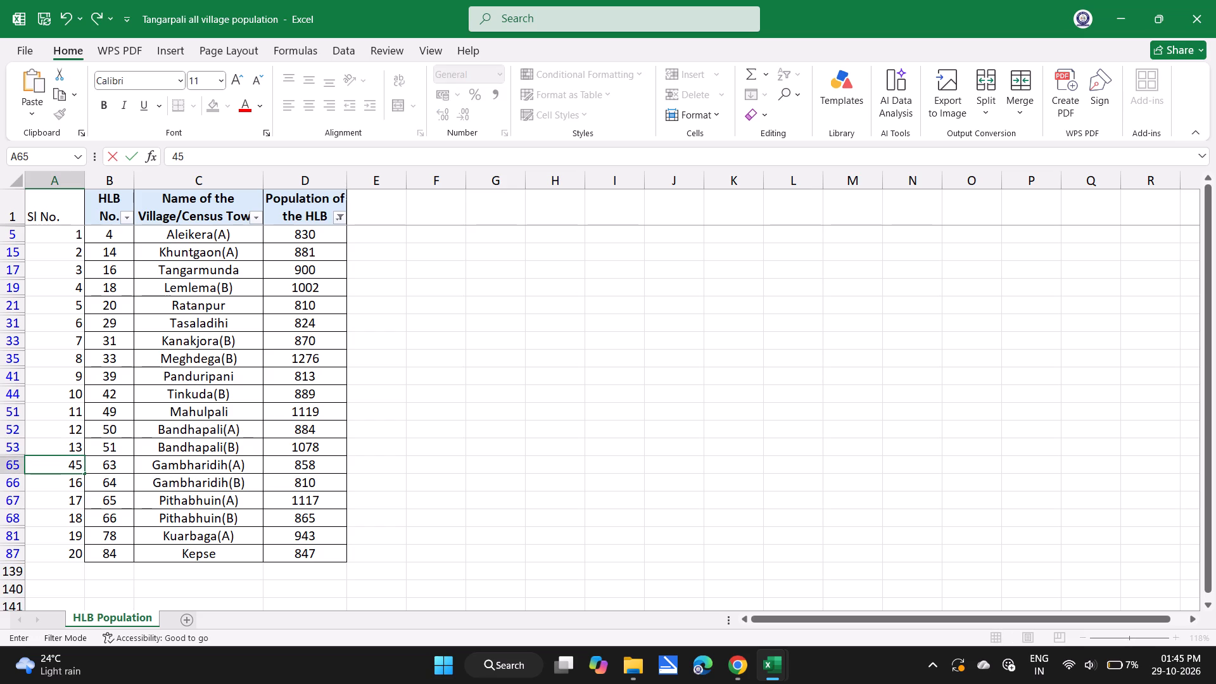
key("BackSpace")
key("BackSpace")
type("14")
key("Down")
type("15")
key("Down")
type("16")
key("Down")
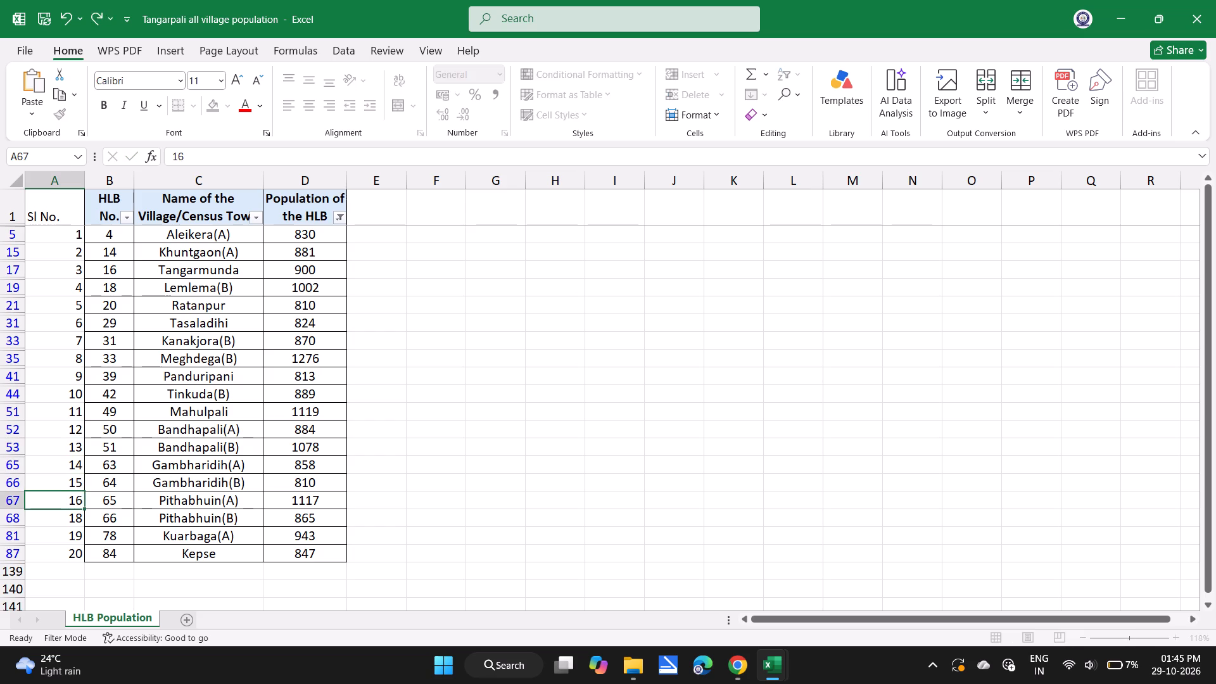
type("17")
key("Down")
type("18")
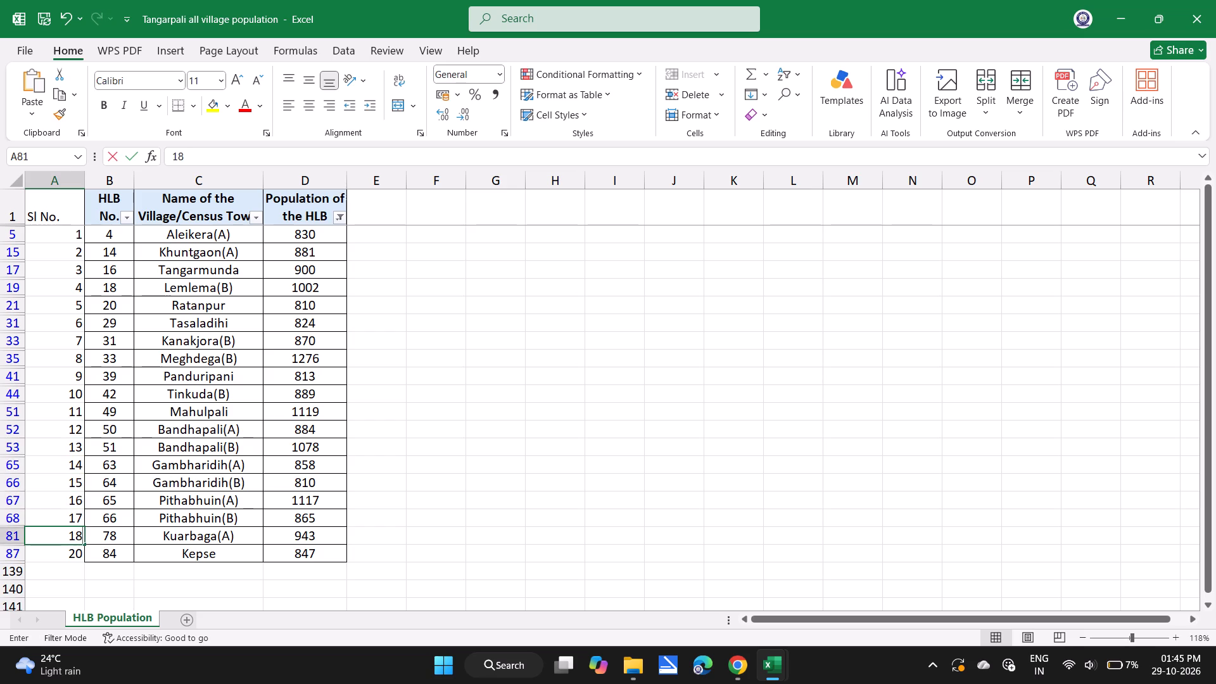
key("Down")
type("19")
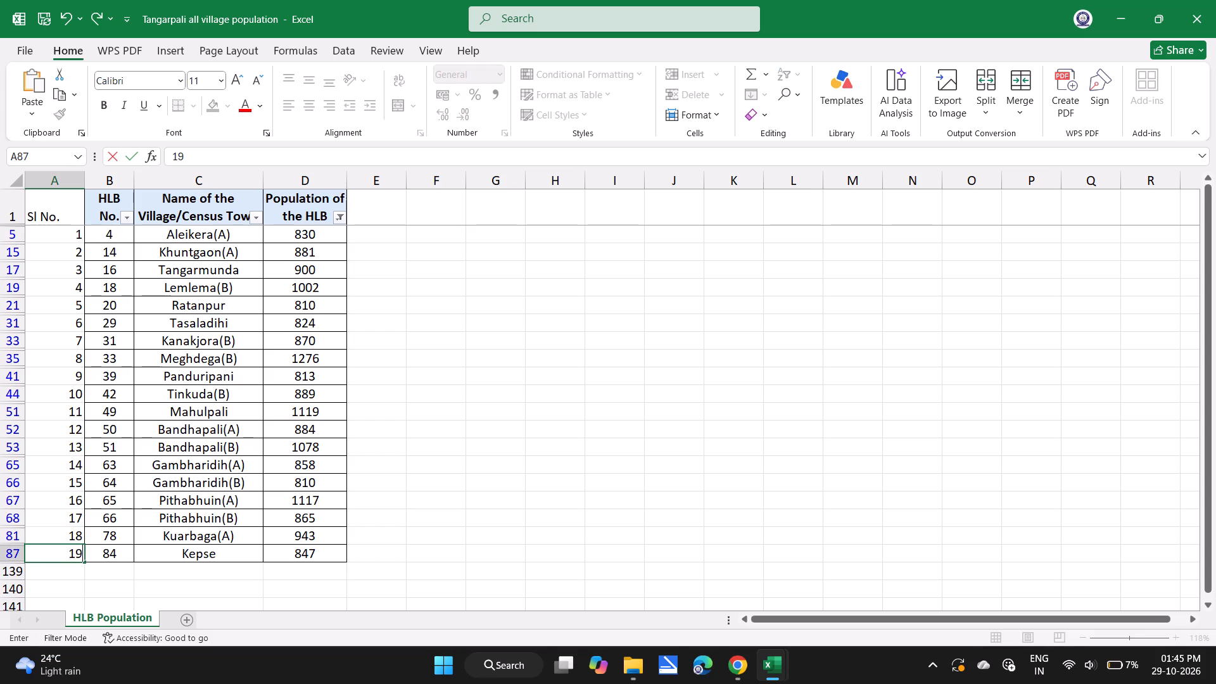
Fit the width of the Sl No. column to its contents.
left_click(487, 348)
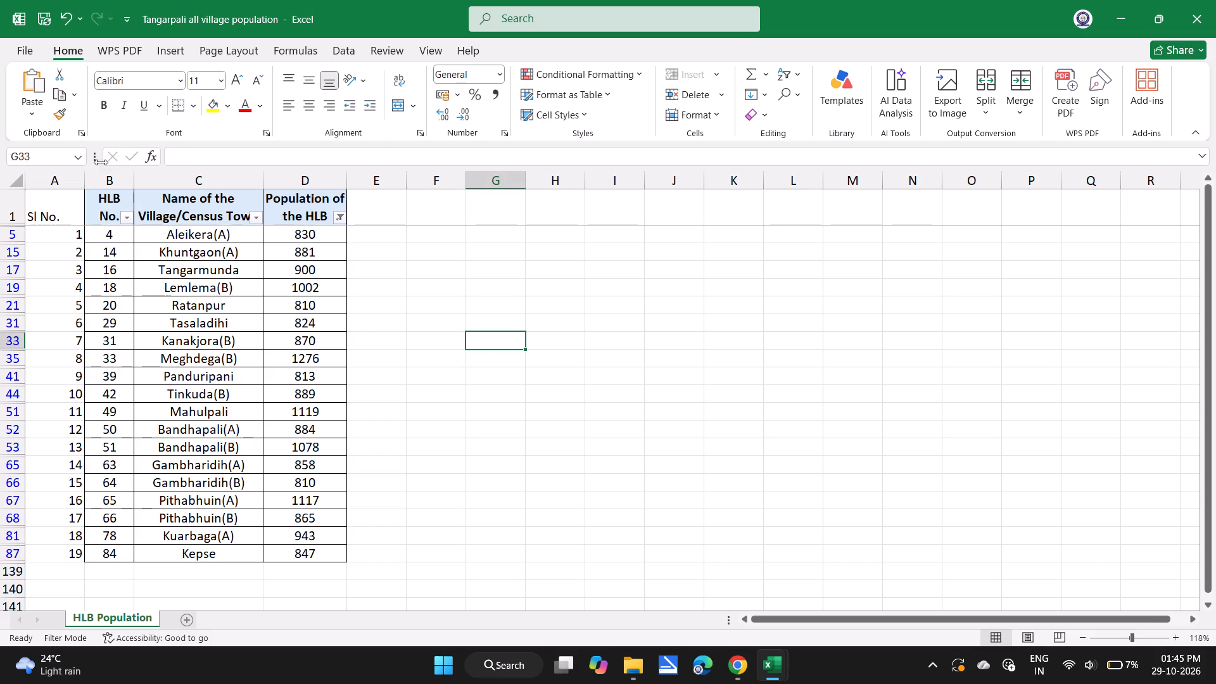
double_click(84, 175)
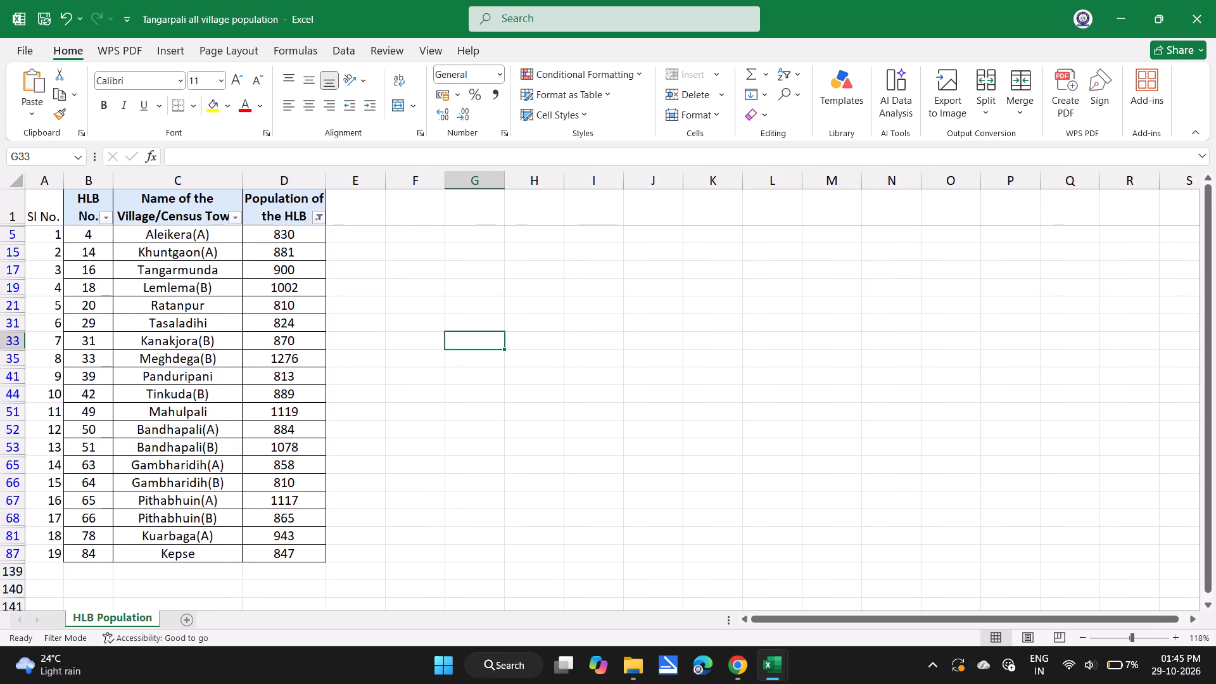
Save the Tangarpali all village population workbook and close it, going back to the HLO & PE Report.
key("ctrl+s")
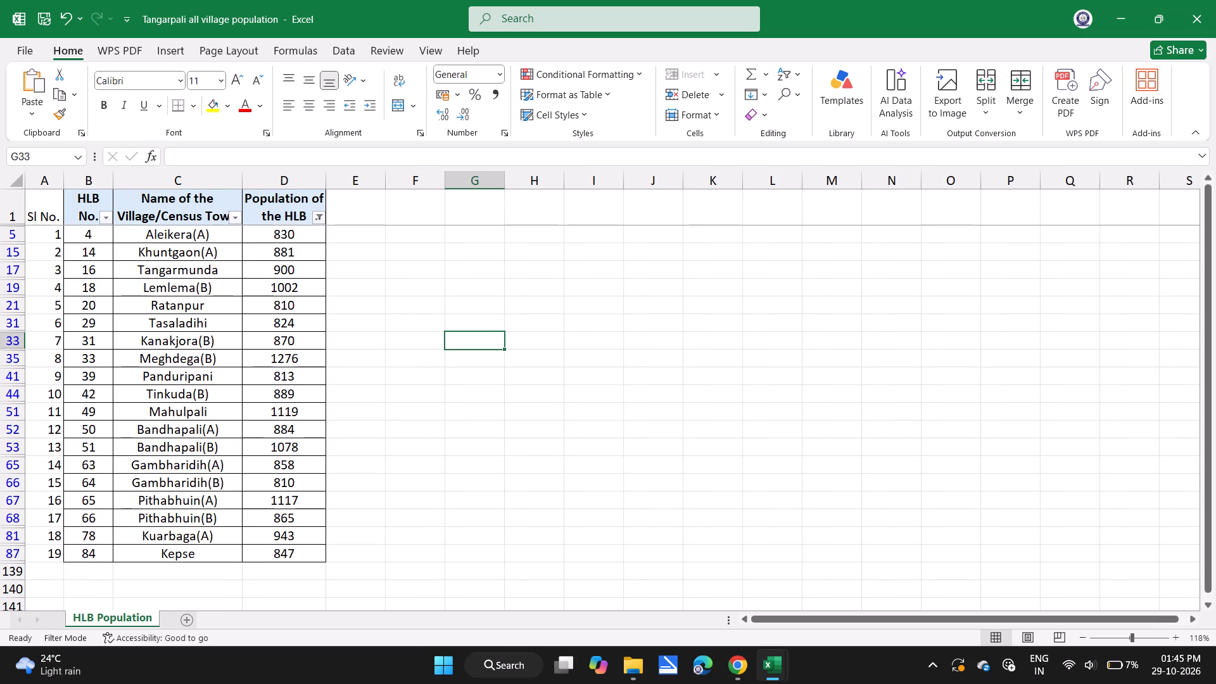
left_click(1187, 23)
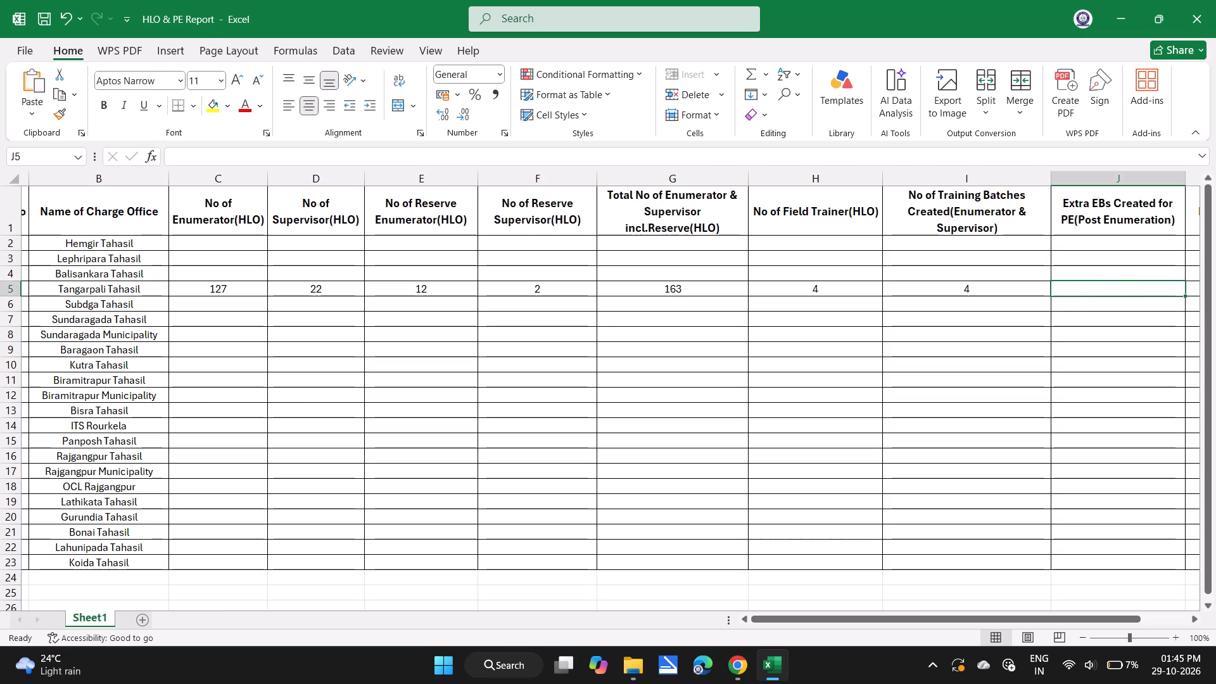
Enter 19 as Extra EBs Created for PE (Post Enumeration) in the Tangarpali Tahasil row.
type("19")
scroll(1156, 401, "left", 3)
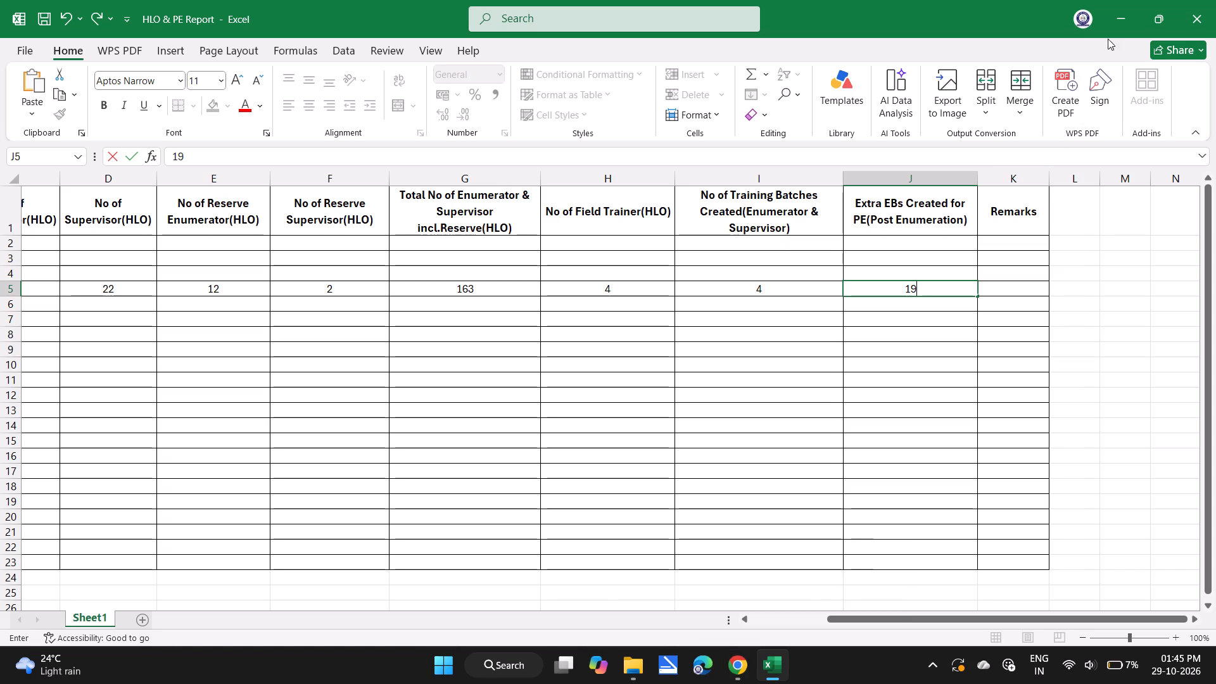
Reopen the Tangarpali all village population workbook from the desktop and dismiss the low-battery notice.
left_click(1115, 23)
double_click(948, 41)
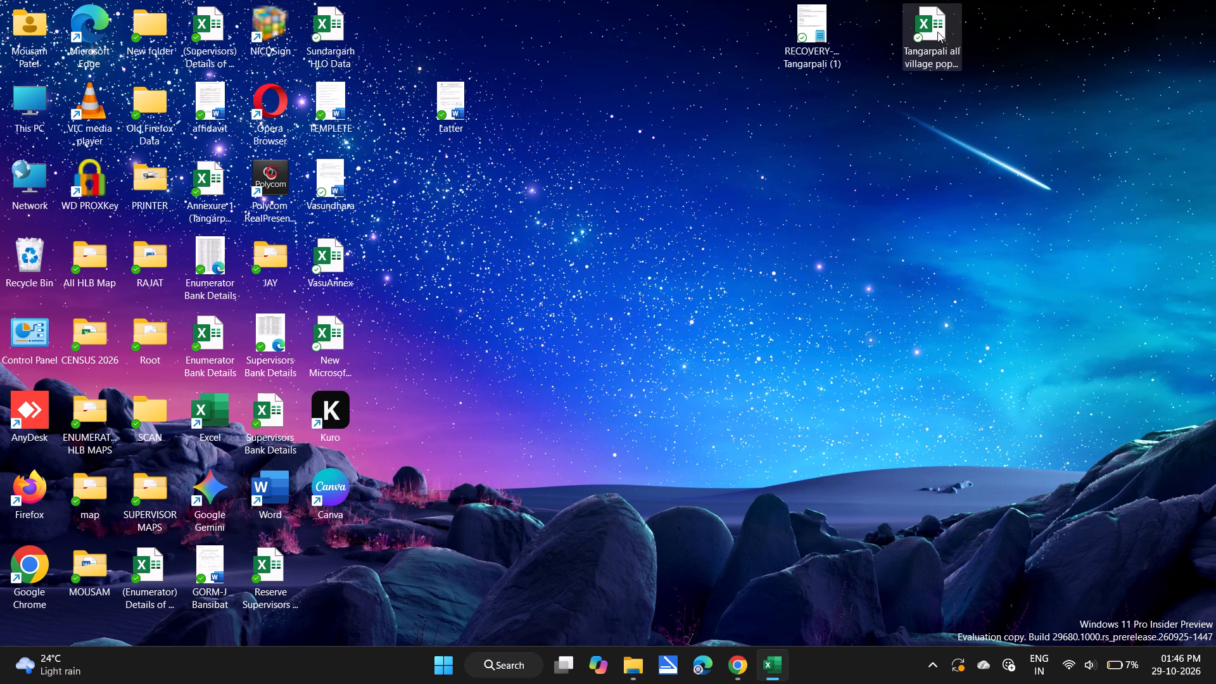
double_click(937, 32)
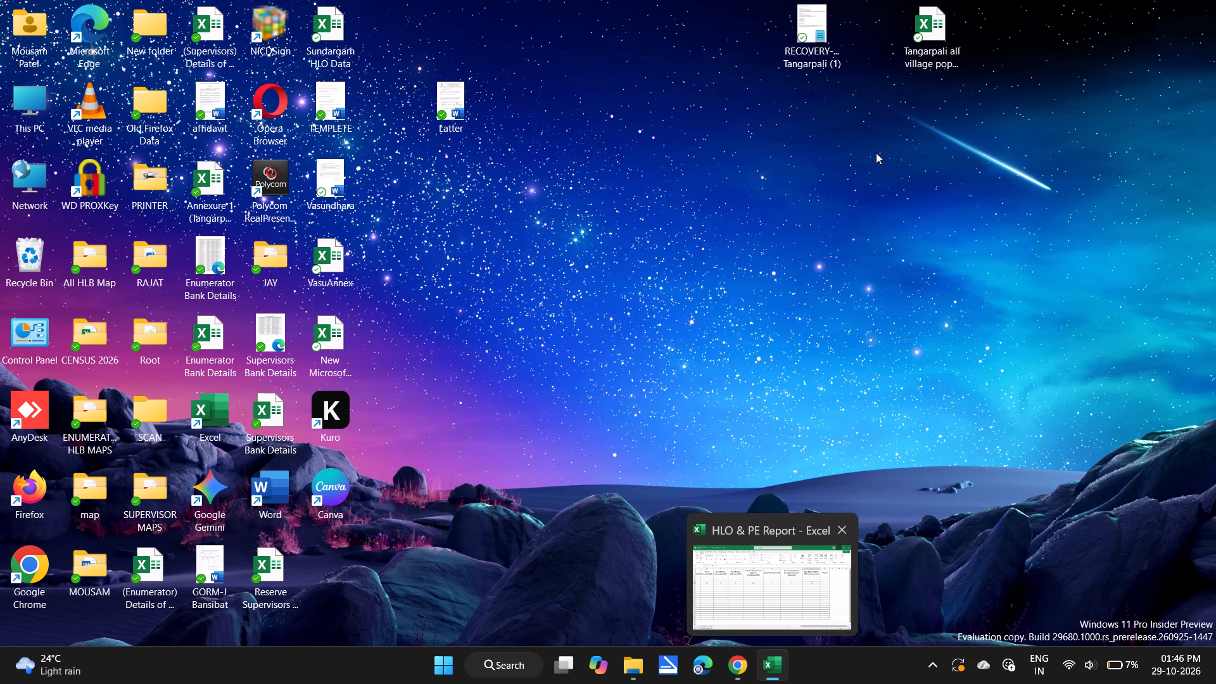
double_click(939, 30)
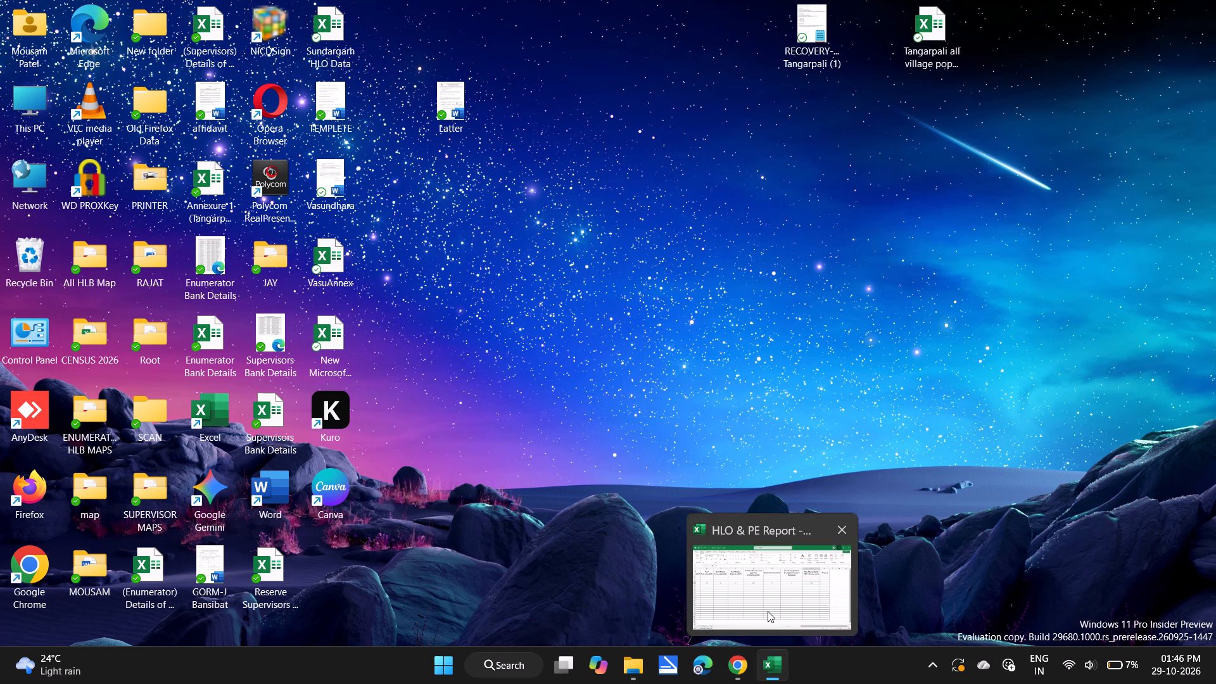
left_click(768, 611)
left_click(733, 509)
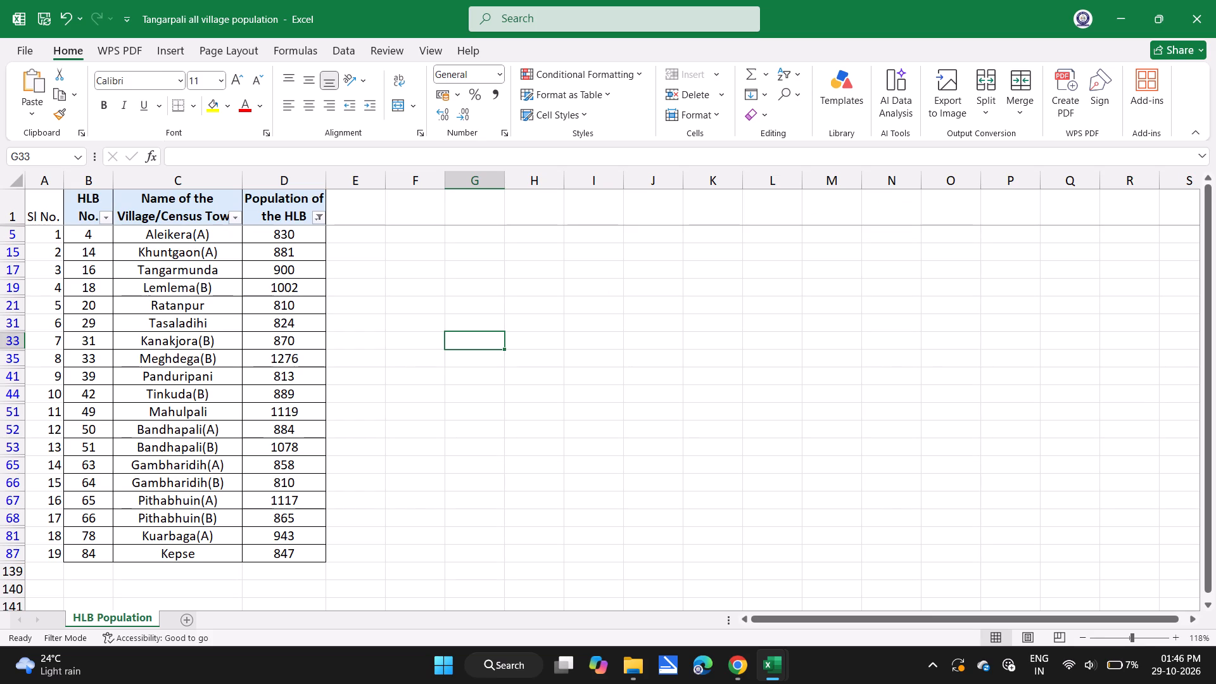
left_click(314, 307)
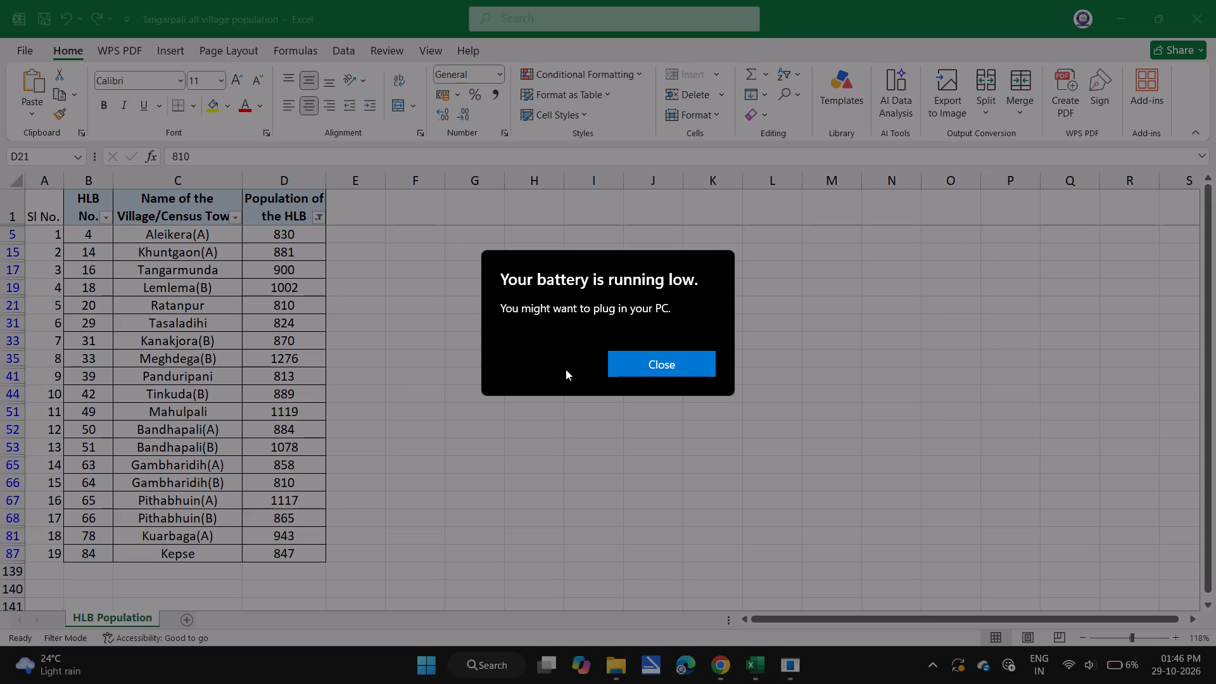
left_click(655, 362)
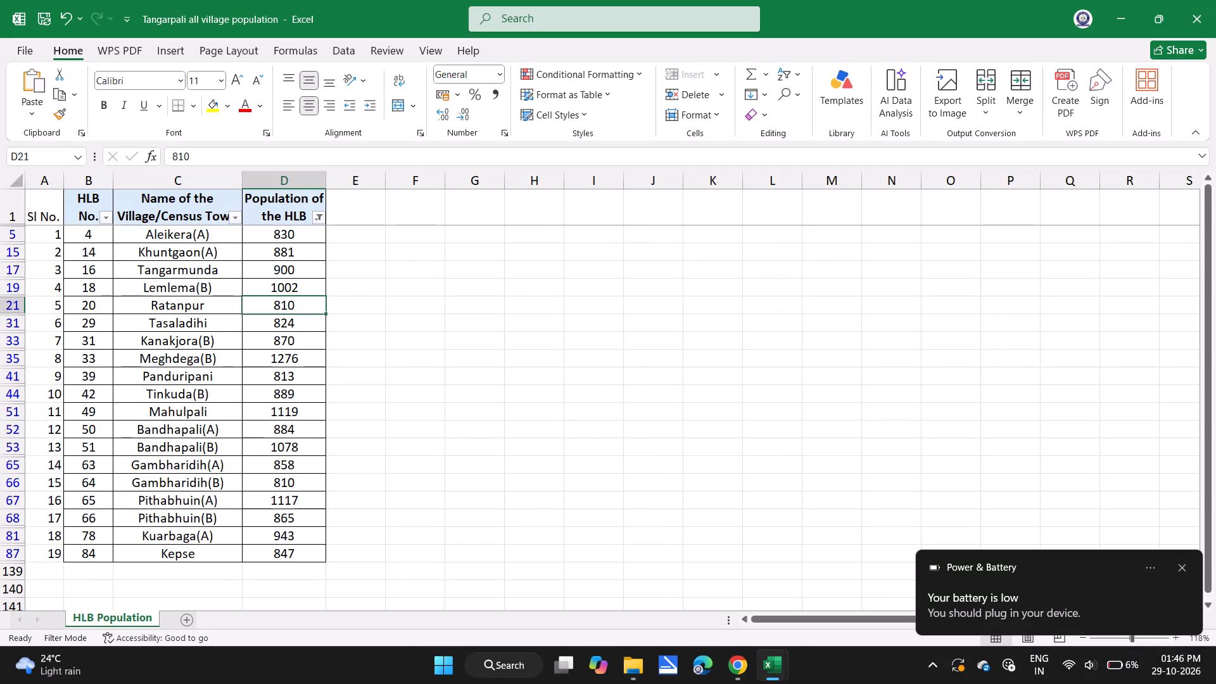
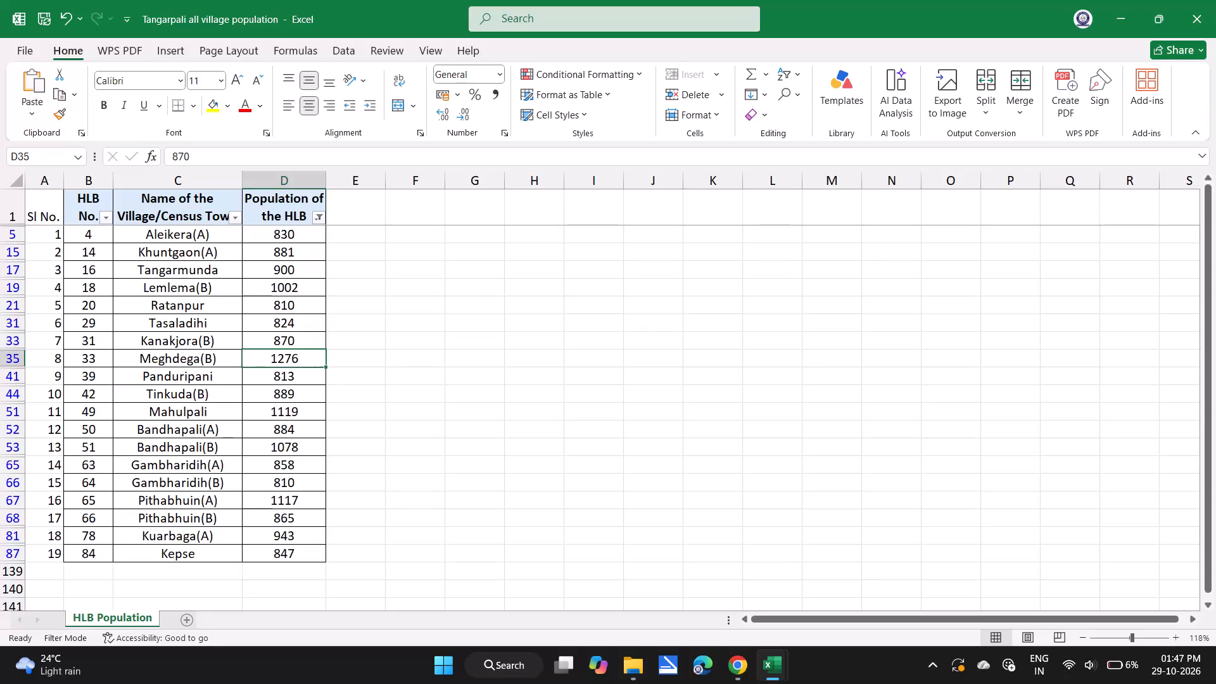
Examine the population figures of the filtered HLBs, going up and down the numbered Tangarpali village list.
key("Down")
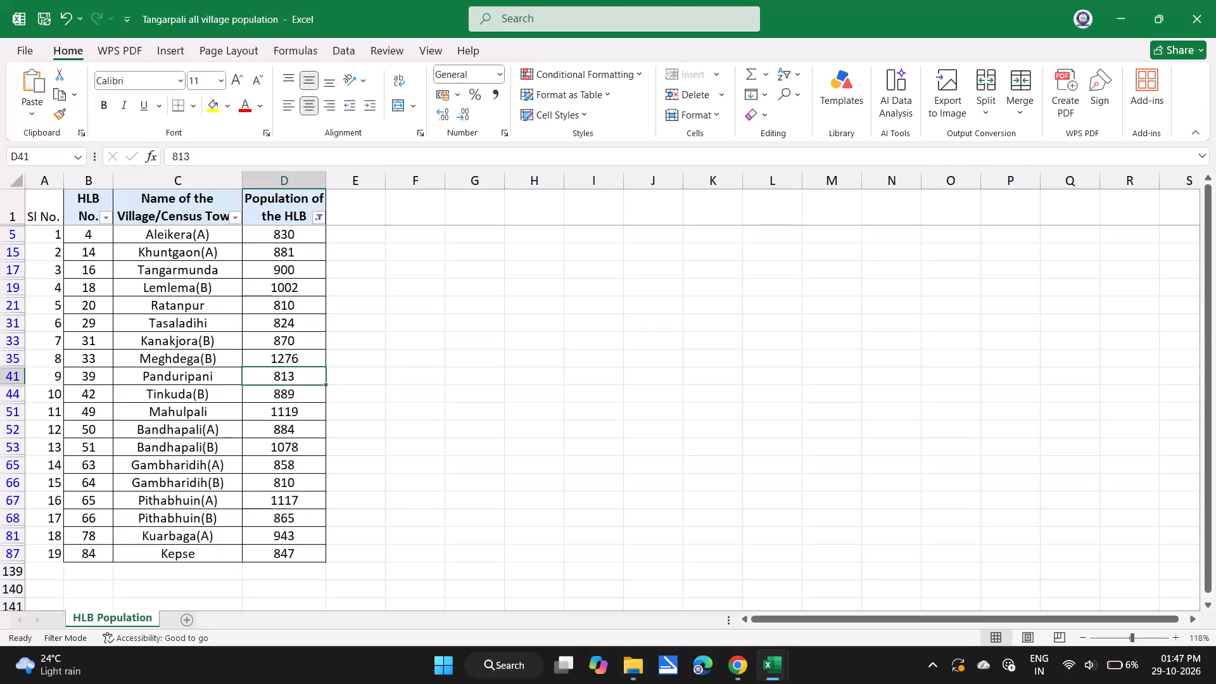
key("Up")
key("Up")
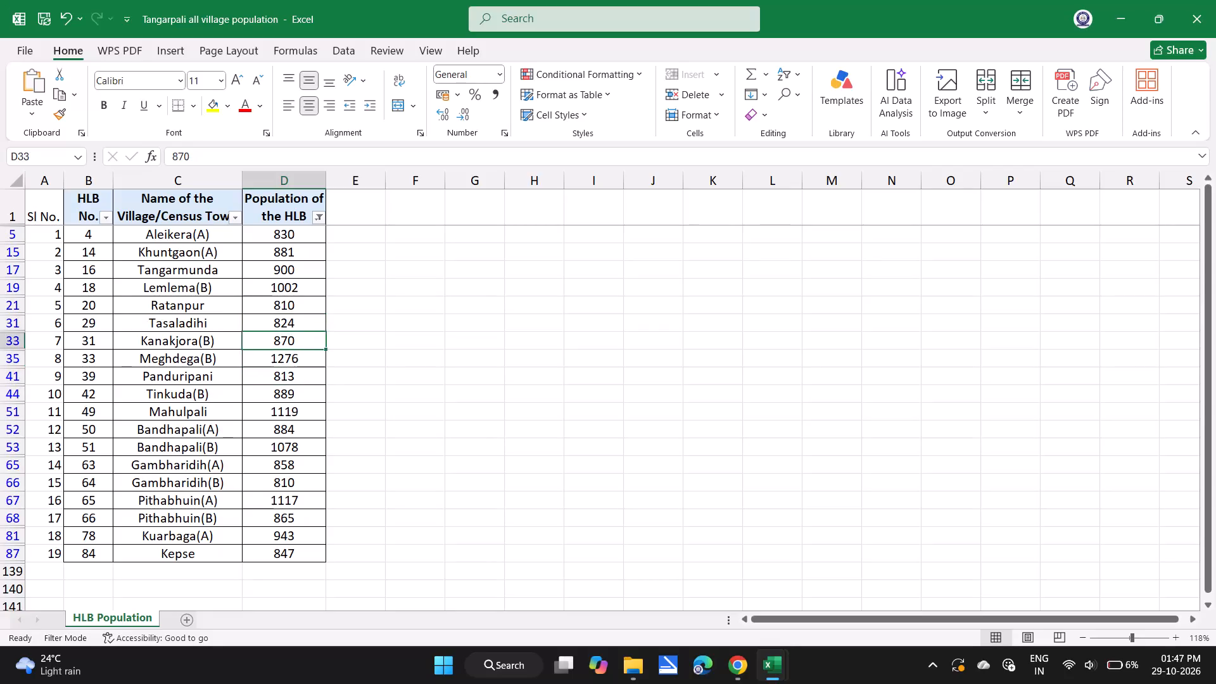
key("Up")
key("Up")
key("Down")
key("Down")
key("Down")
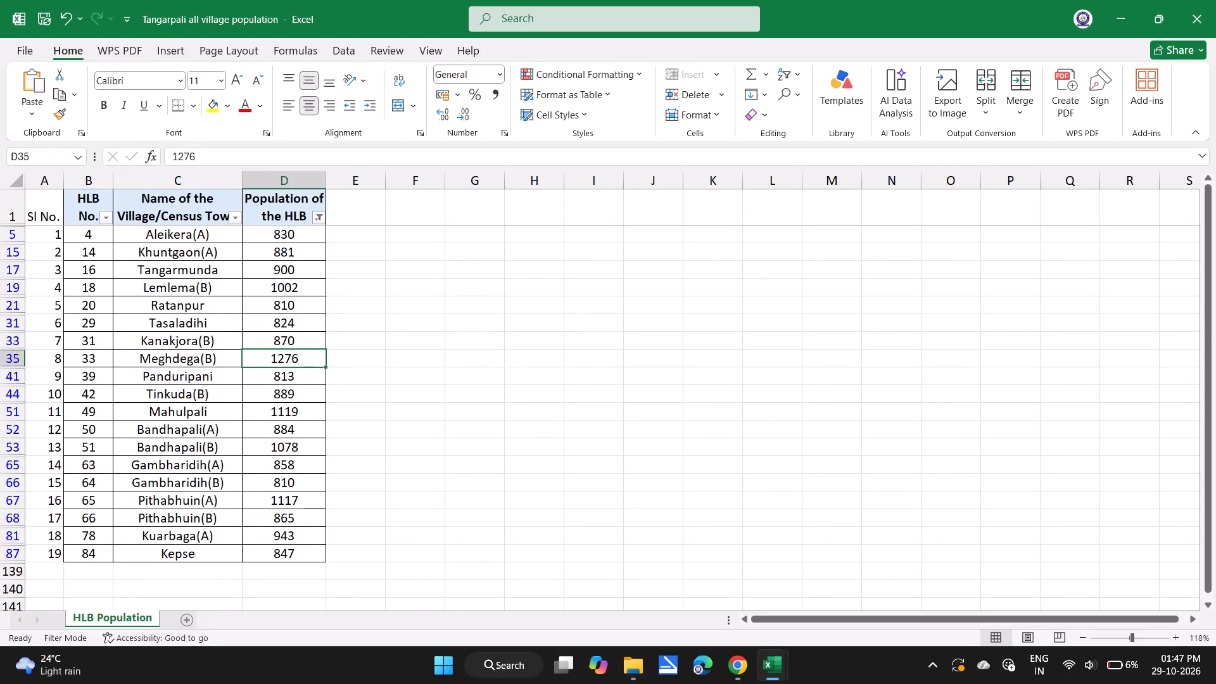
key("Down")
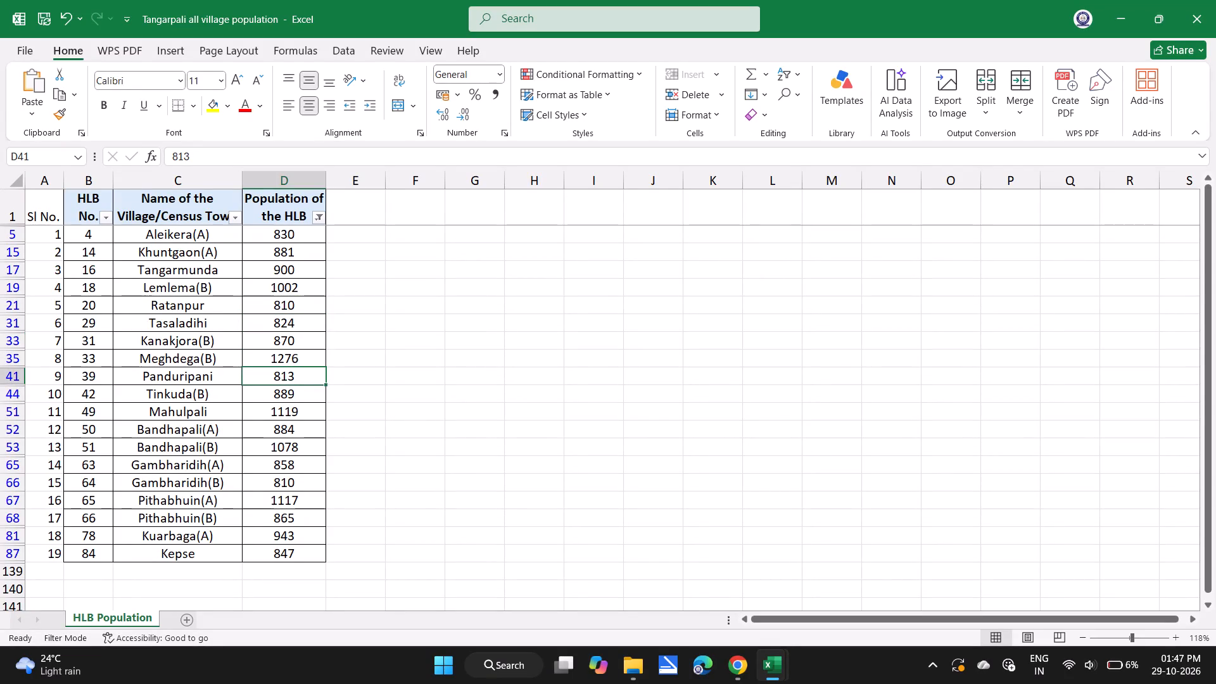
key("Down")
key("Down")
key("Down")
key("Down")
key("Down")
key("Down")
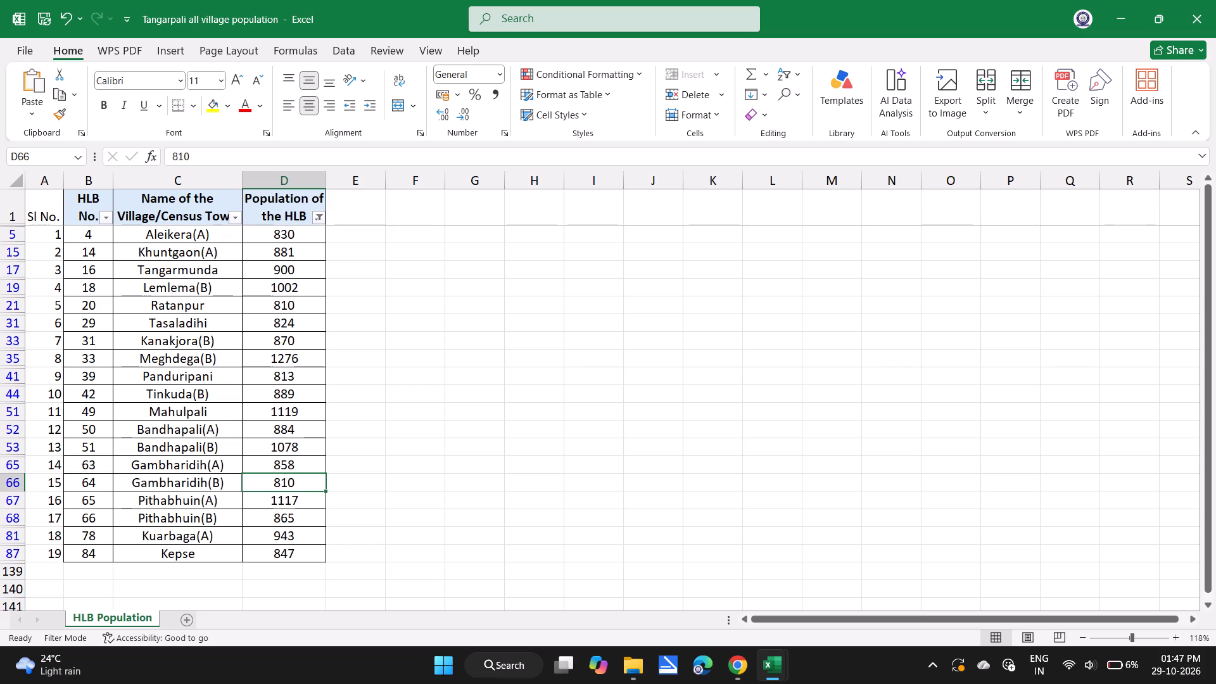
key("Down")
key("Down")
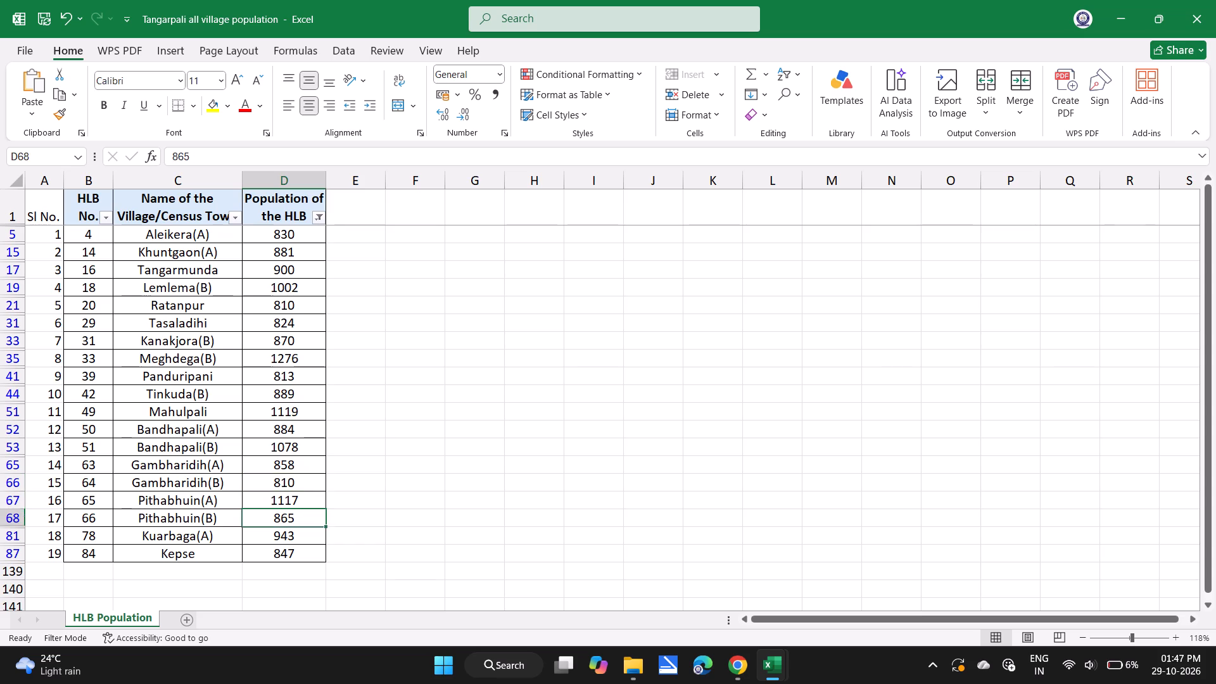
key("Down")
key("Down")
key("Up")
key("Up")
key("Up")
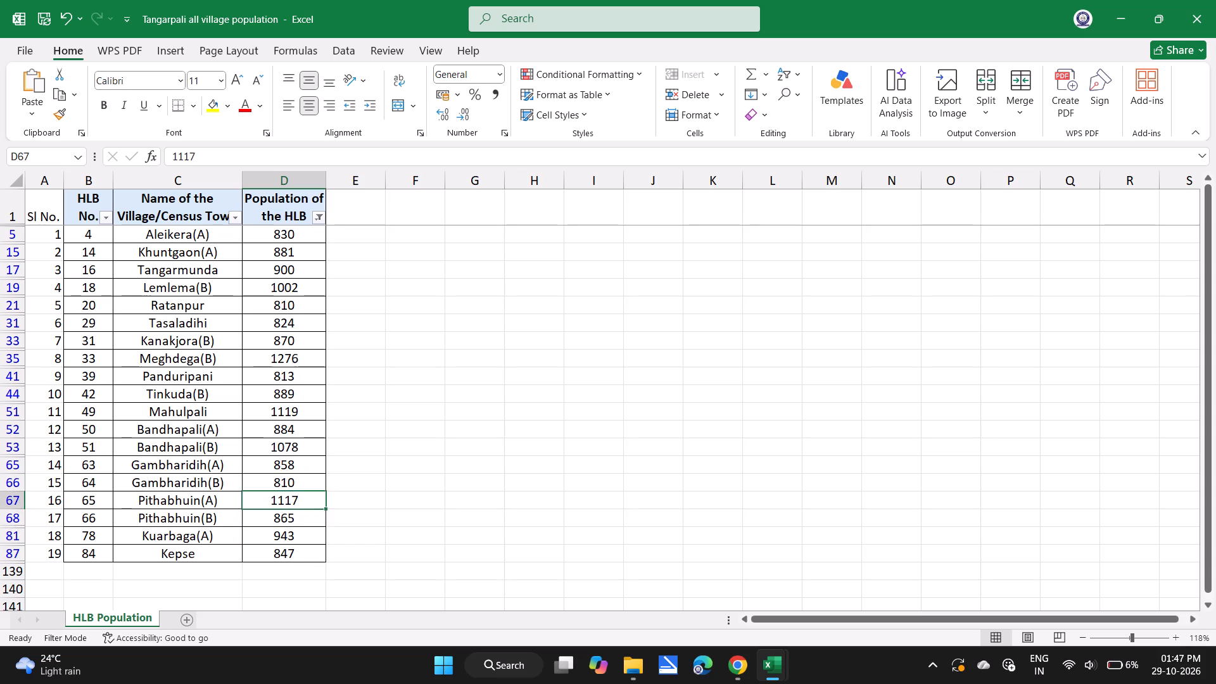
key("Up")
key("Up")
key("Up")
key("Up")
key("Up")
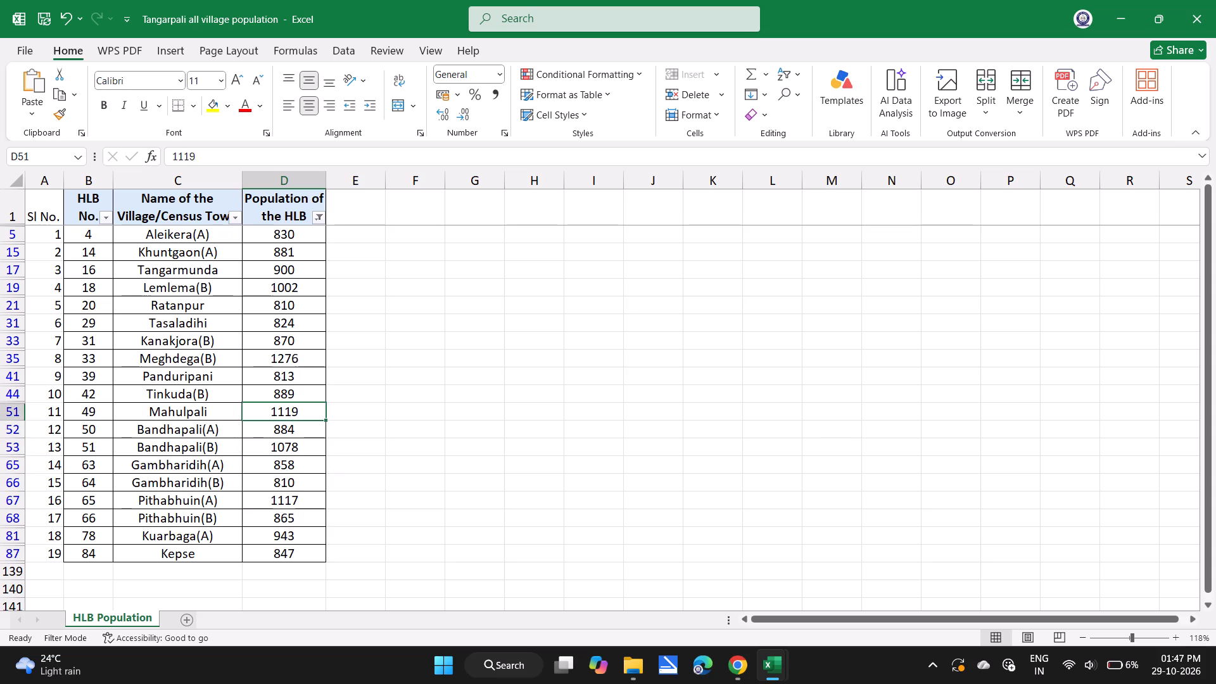
key("Up")
key("Up")
key("Up")
key("Up")
key("Up")
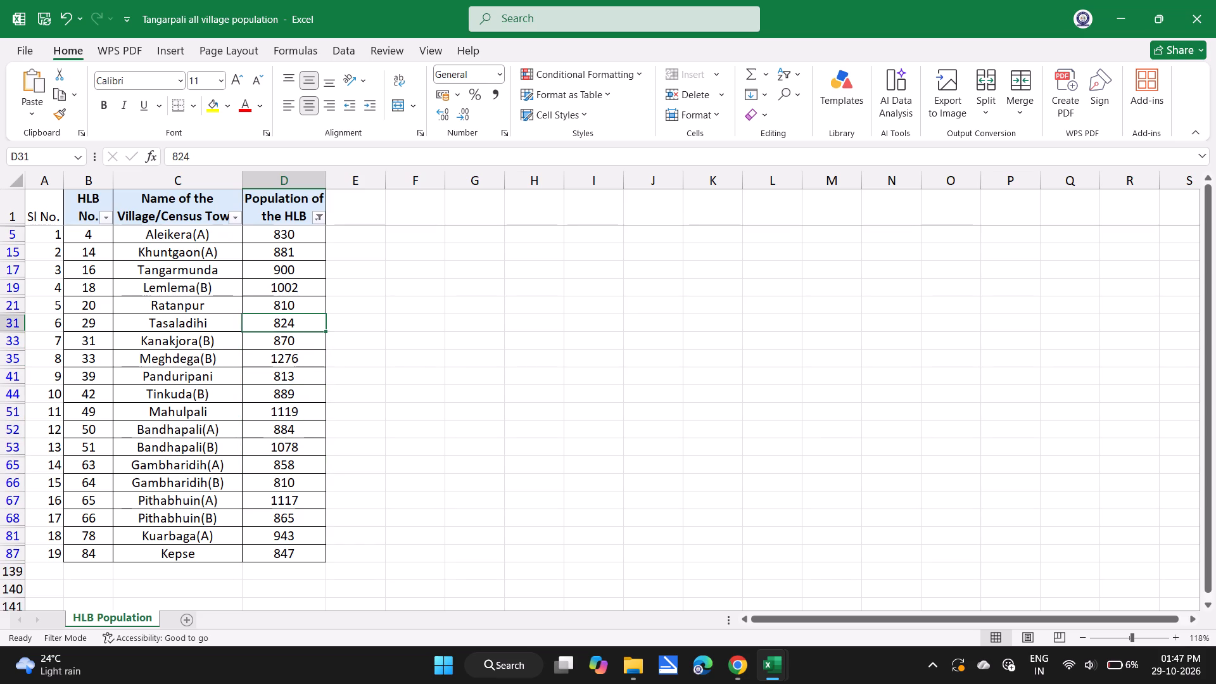
key("Up")
key("Up")
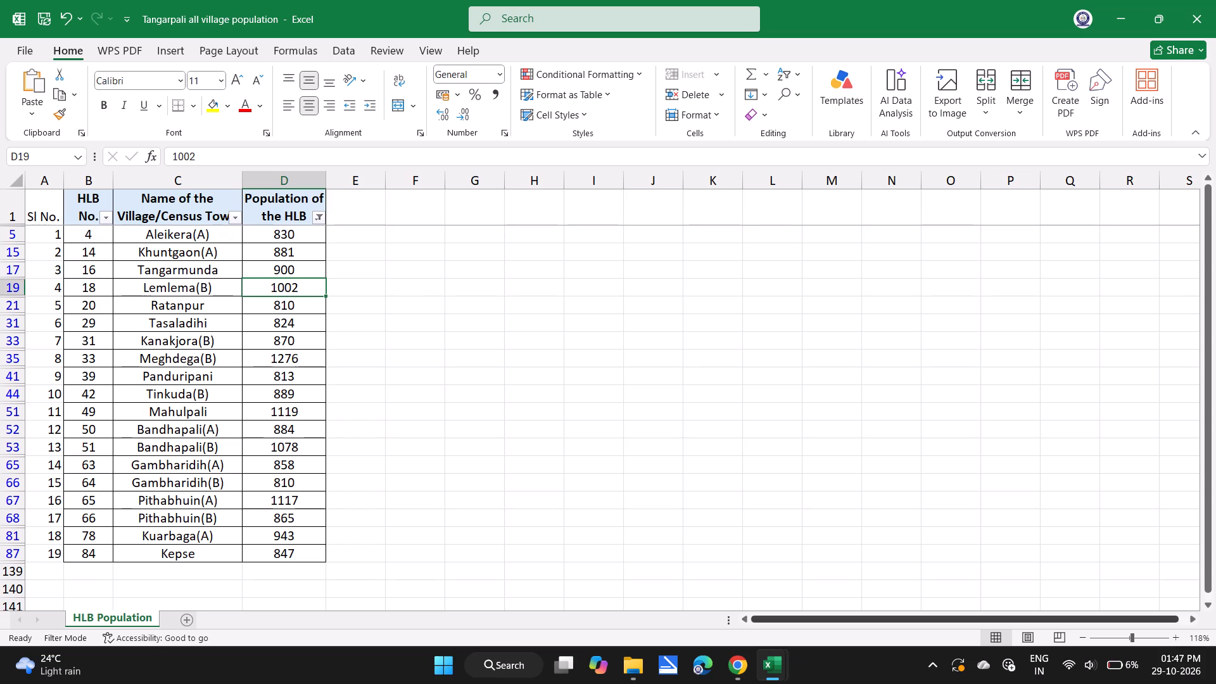
Close the Tangarpali all village population workbook and return to the Tangarpali Tahasil row of the HLO & PE Report.
left_click(1209, 13)
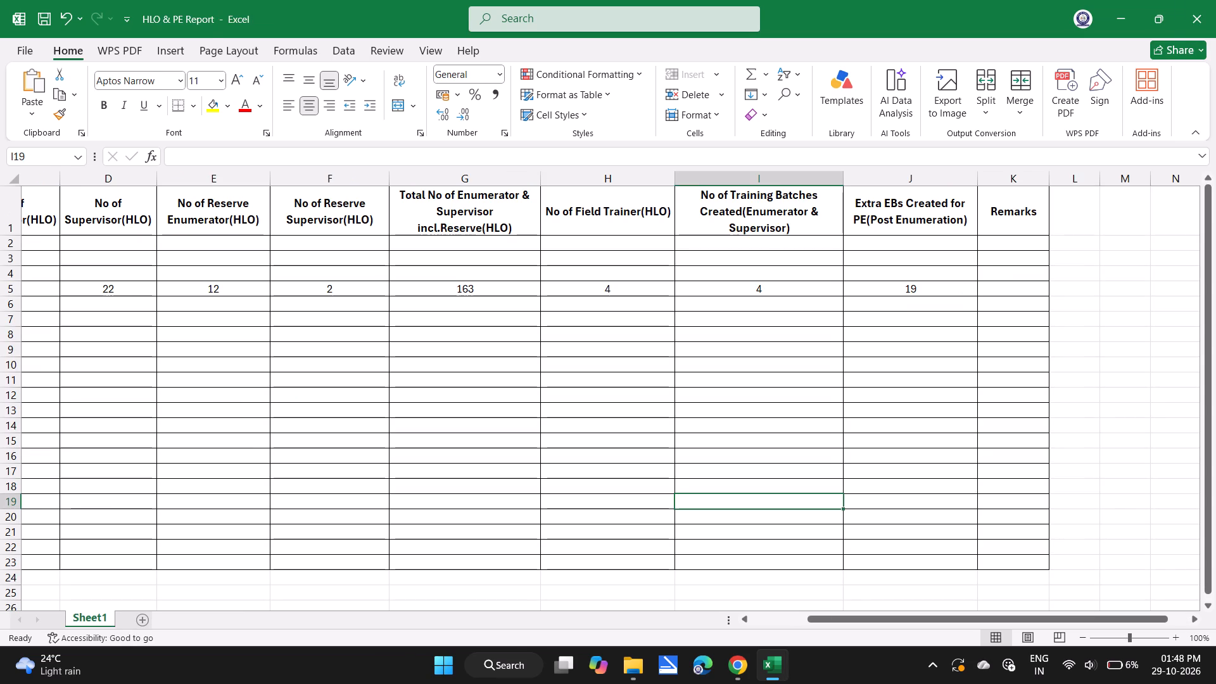
scroll(652, 417, "right", 4)
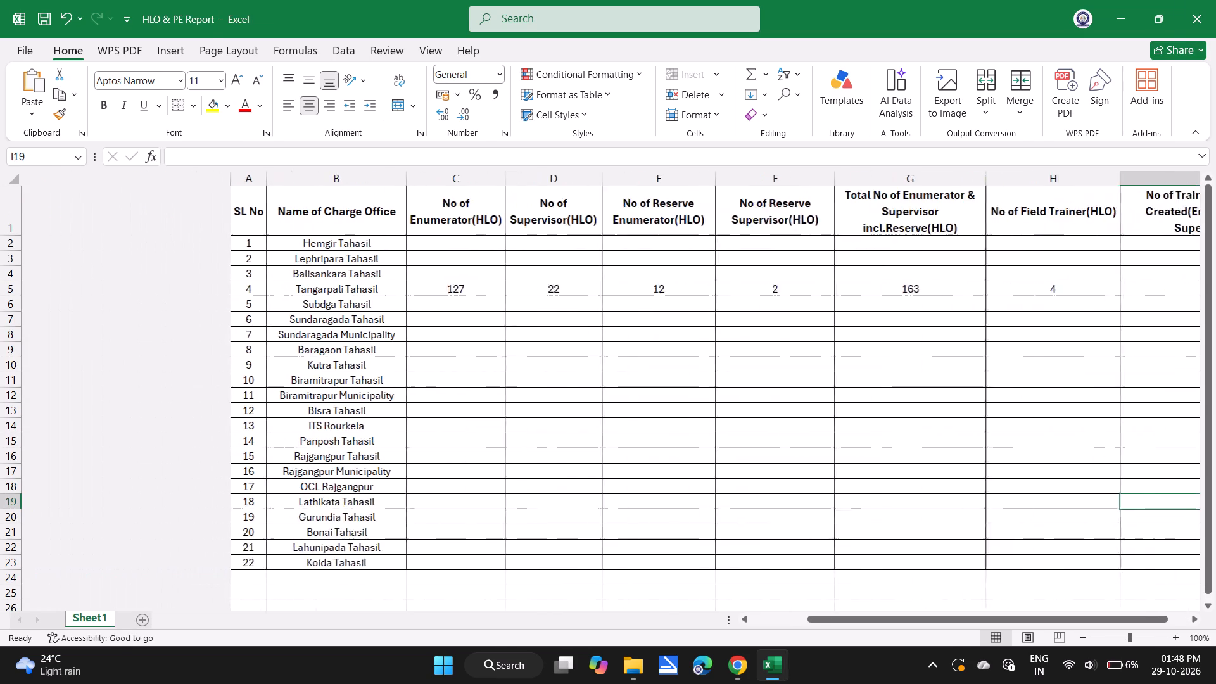
scroll(652, 417, "left", 1)
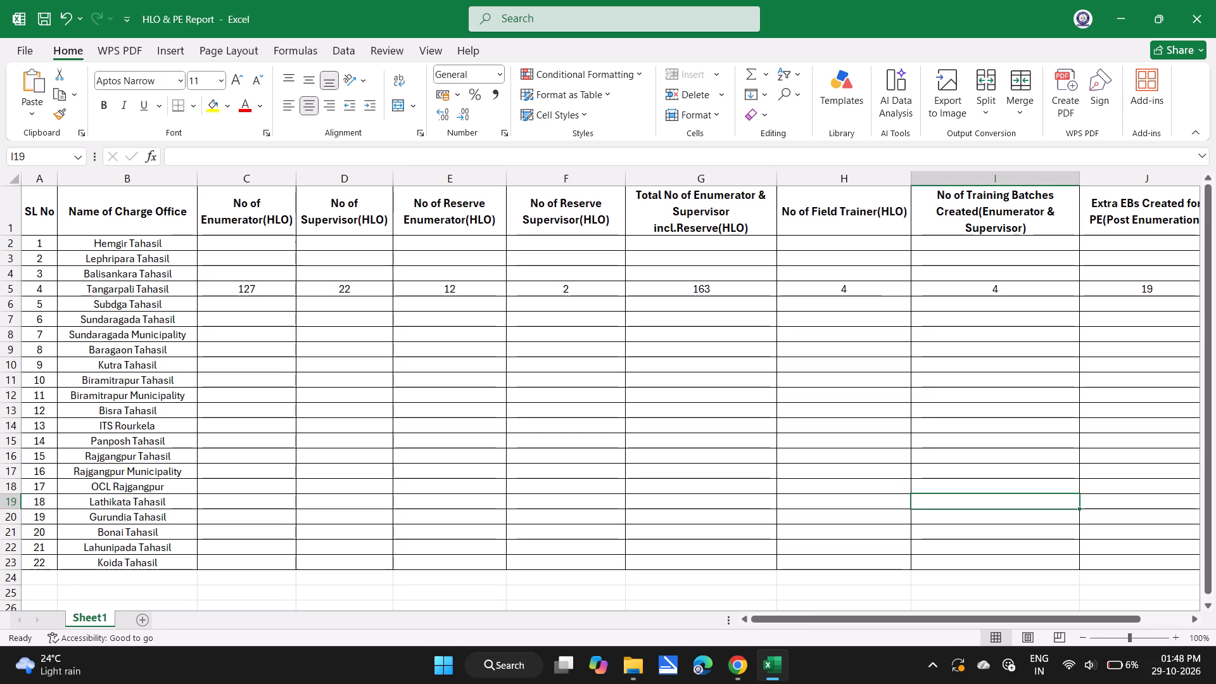
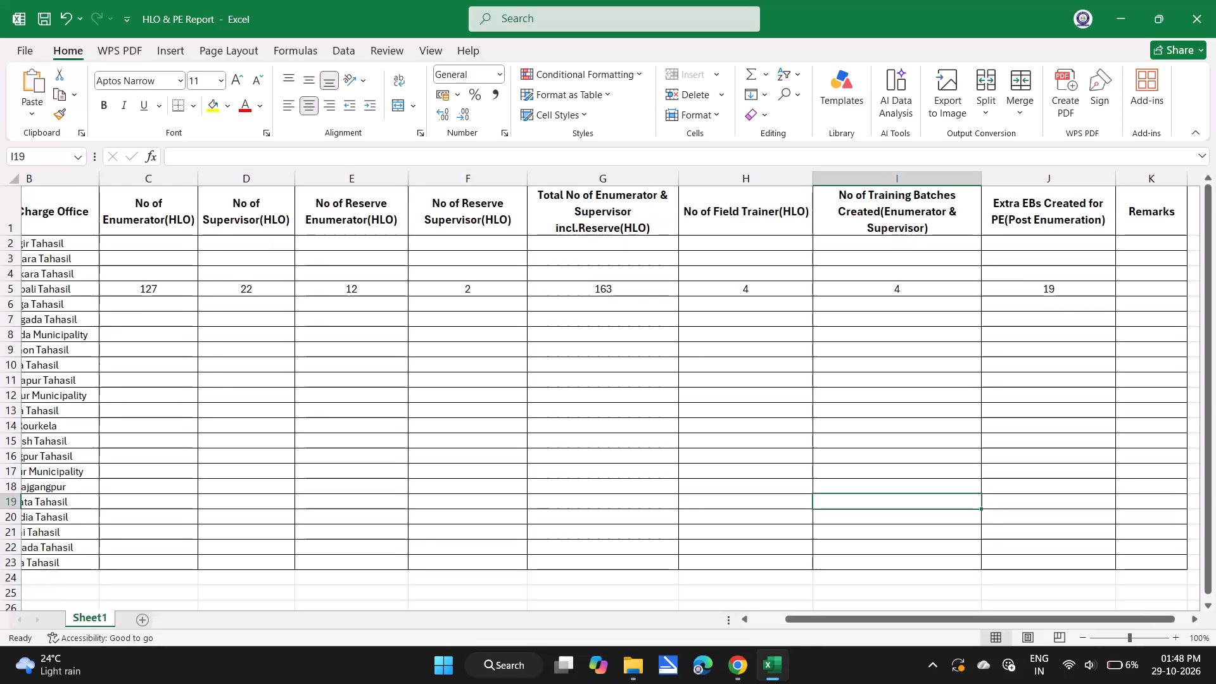
Check the Tangarpali Tahasil row across its columns and select its Extra EBs Created for PE (Post Enumeration) cell.
scroll(652, 417, "right", 1)
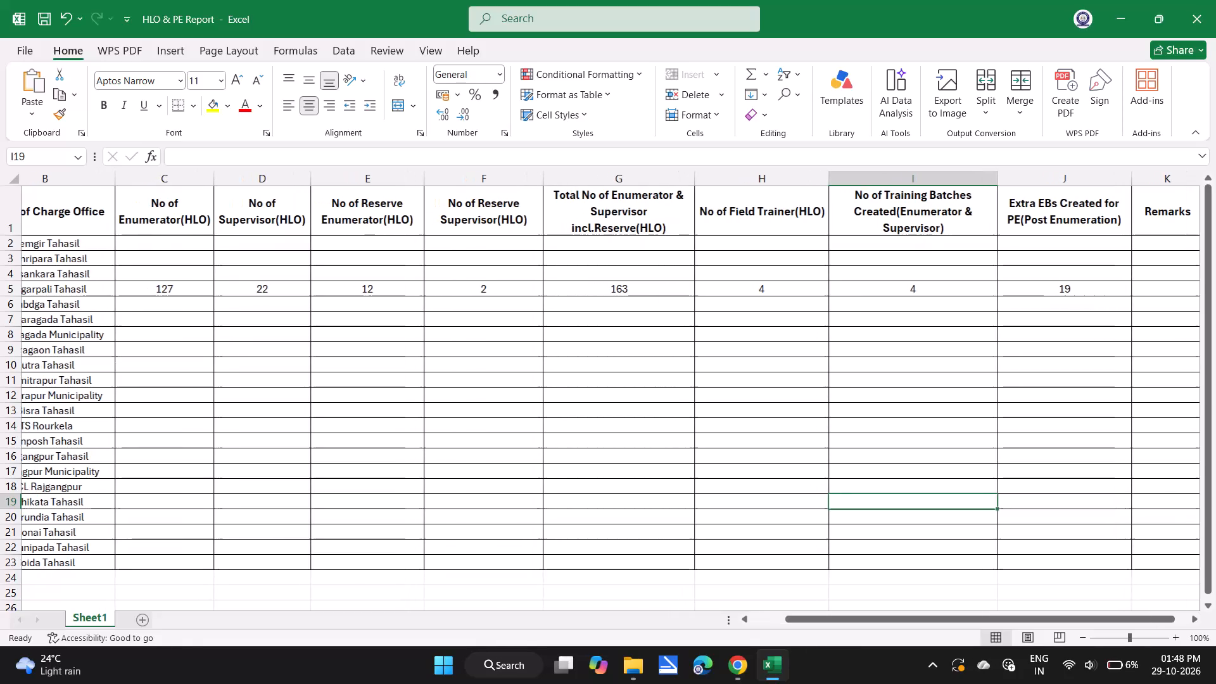
scroll(652, 417, "right", 1)
scroll(652, 417, "left", 1)
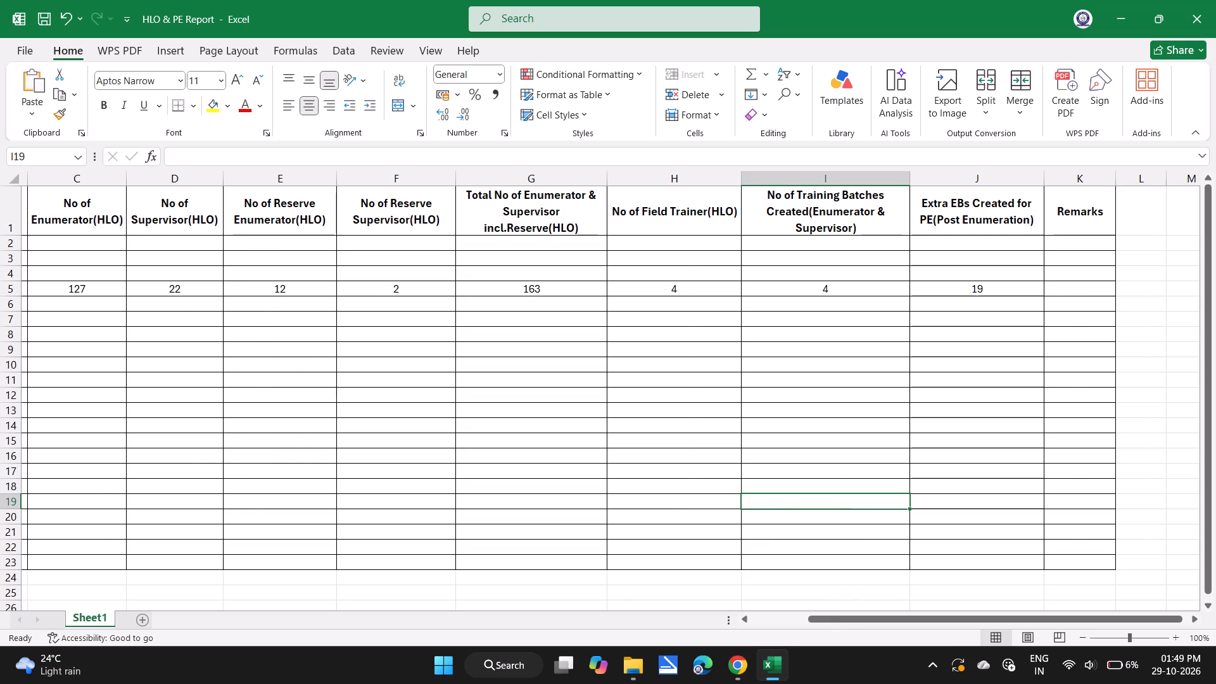
scroll(628, 386, "right", 4)
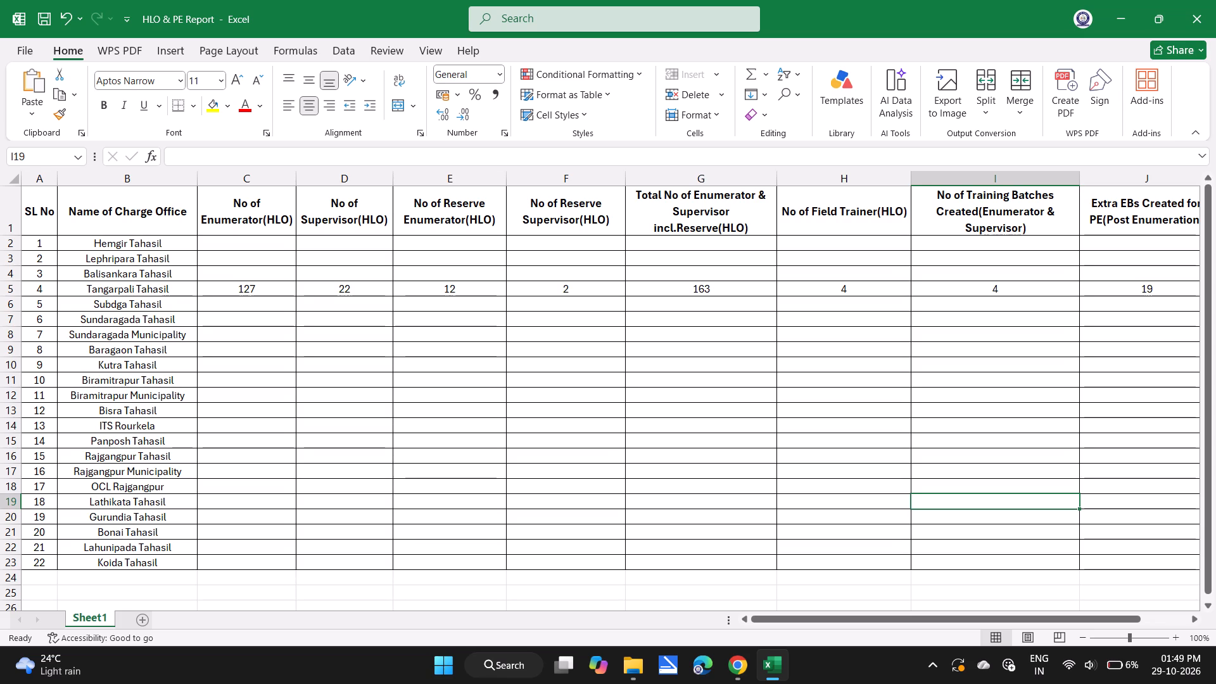
scroll(827, 483, "left", 2)
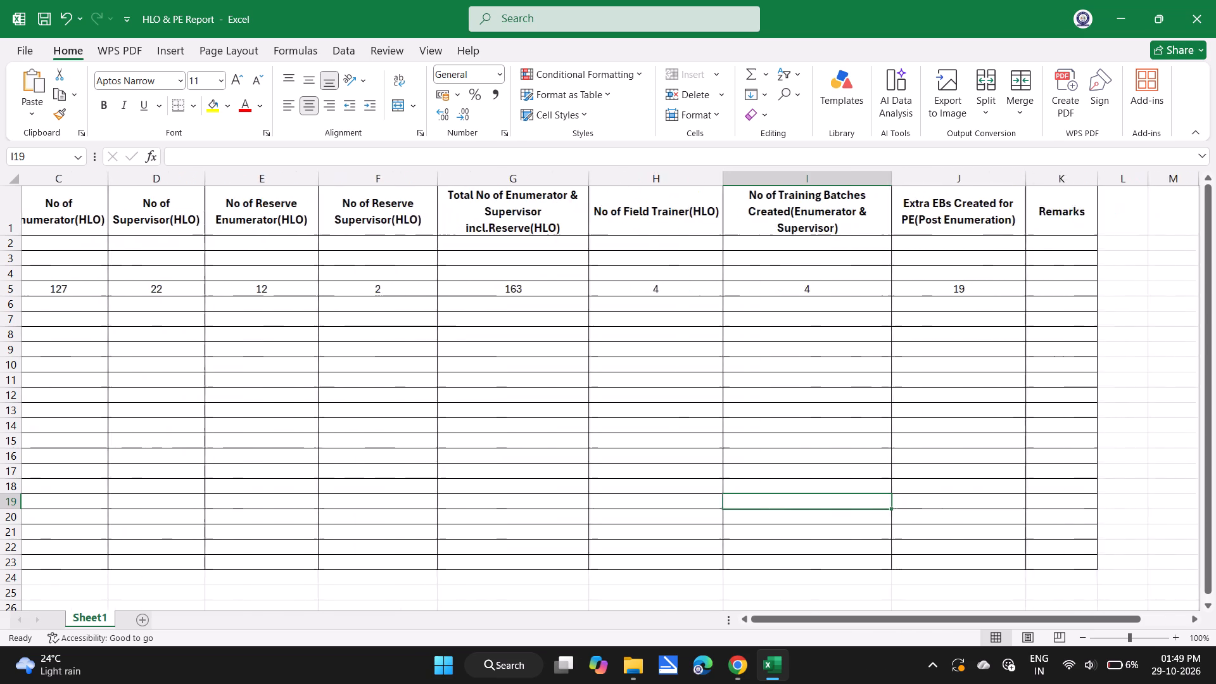
left_click(901, 290)
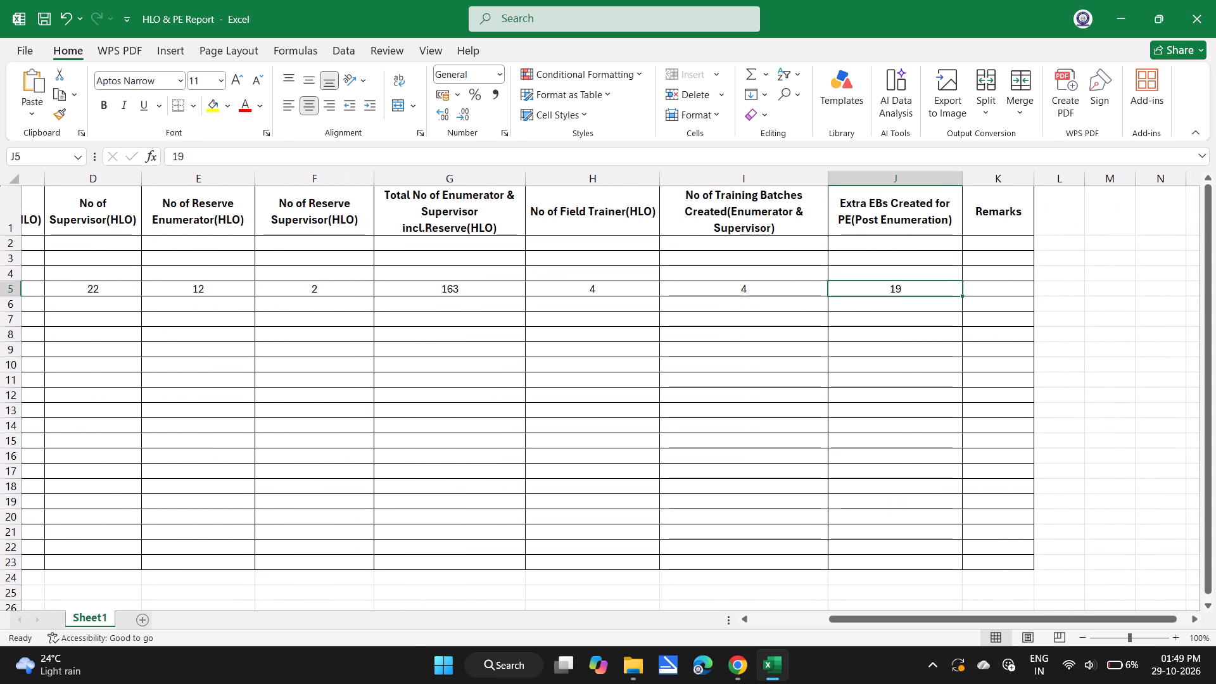
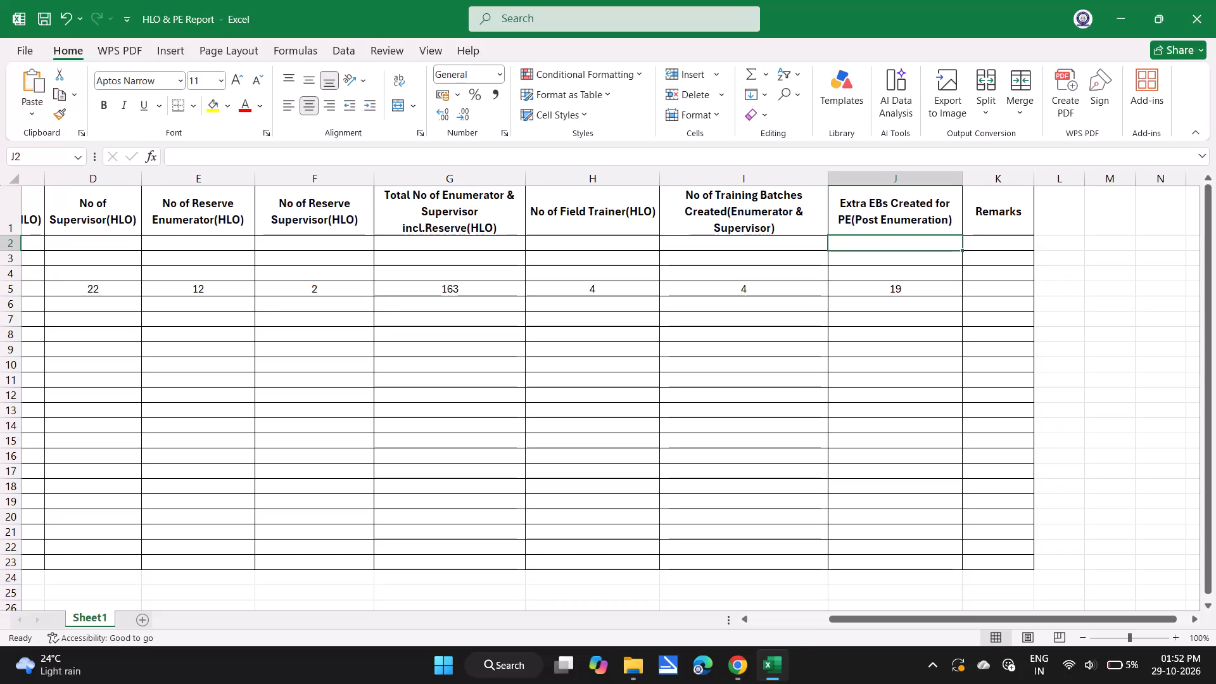
Switch to the Tangarpali all village population workbook and review its filtered HLB list, starting at Aleikera(A).
left_click(1116, 23)
double_click(948, 35)
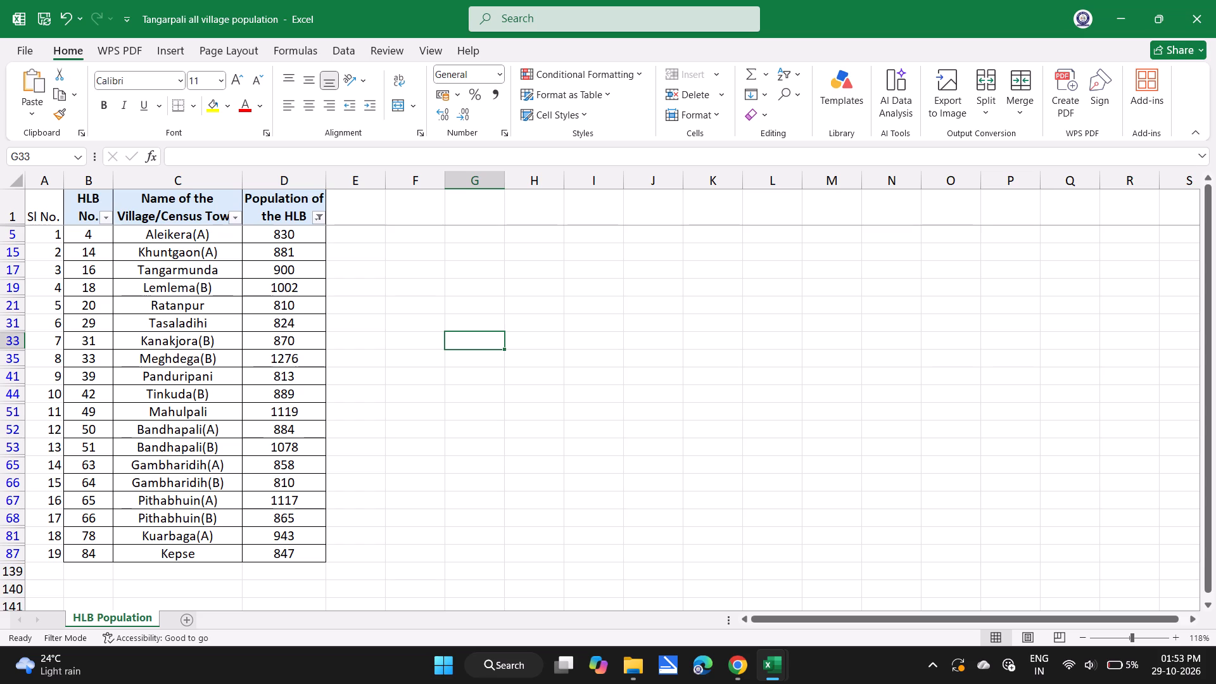
left_click(199, 237)
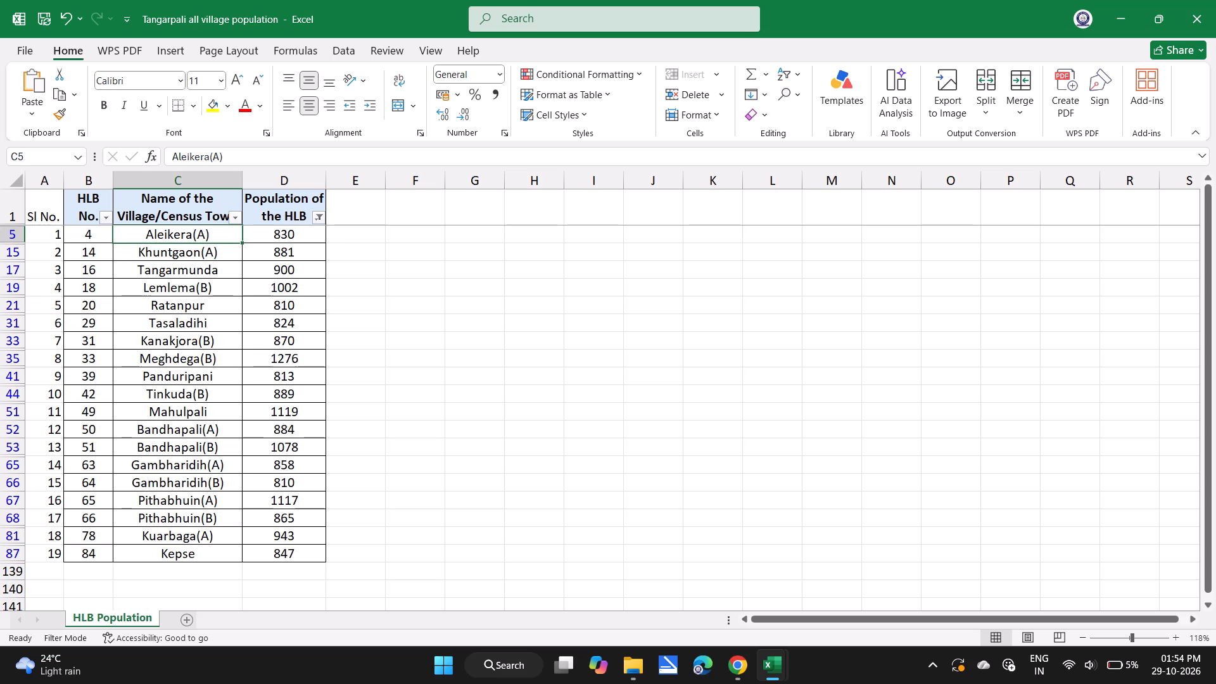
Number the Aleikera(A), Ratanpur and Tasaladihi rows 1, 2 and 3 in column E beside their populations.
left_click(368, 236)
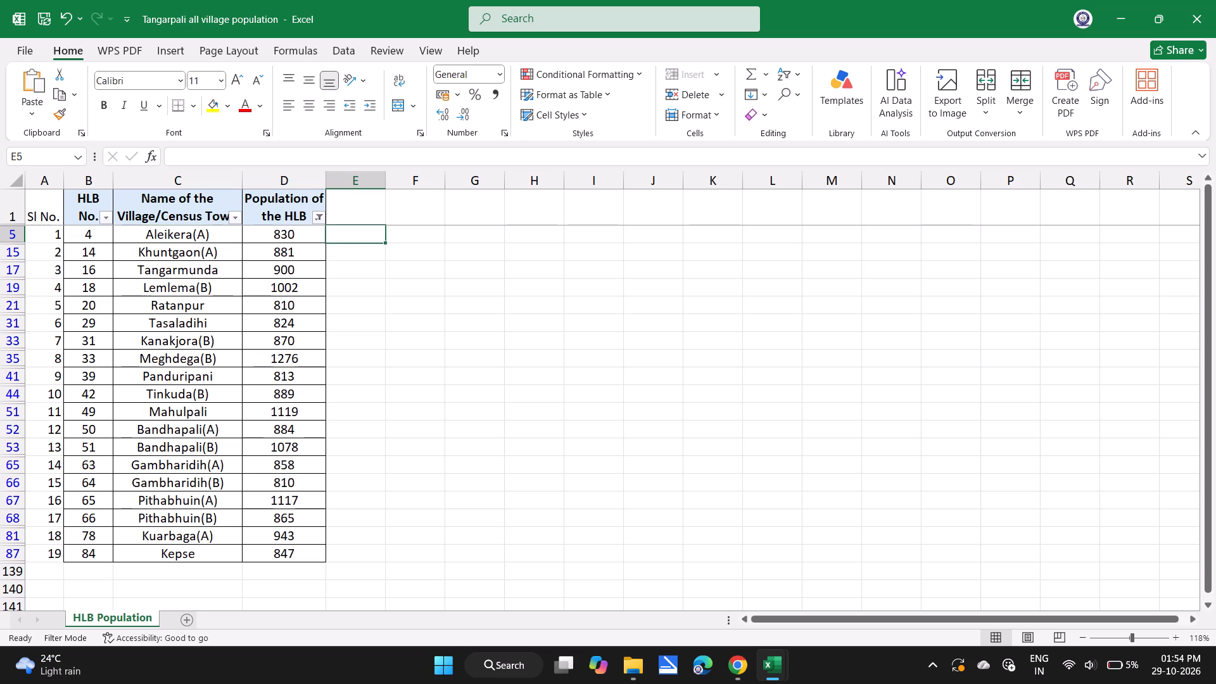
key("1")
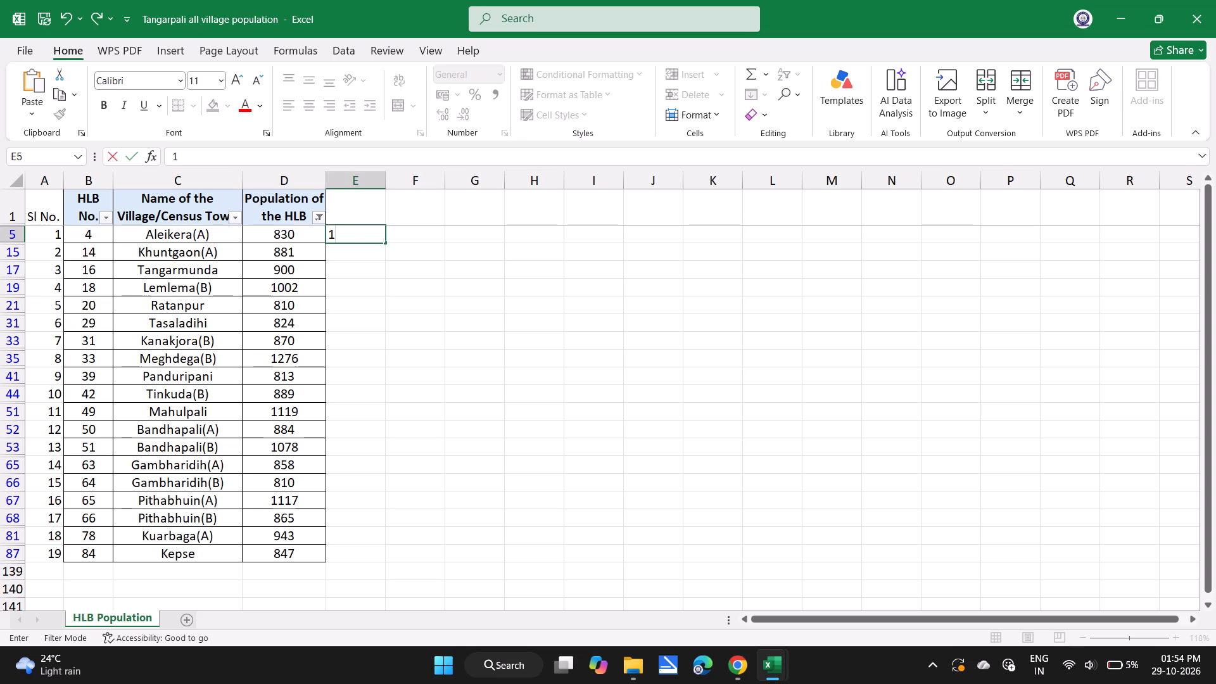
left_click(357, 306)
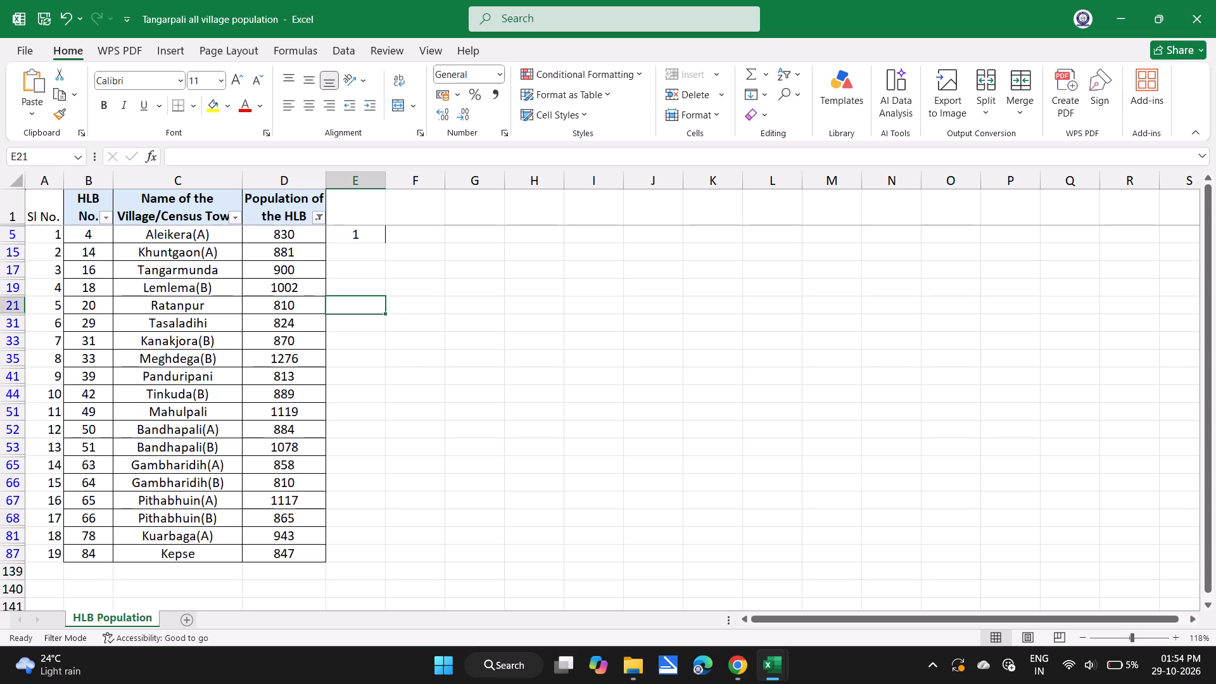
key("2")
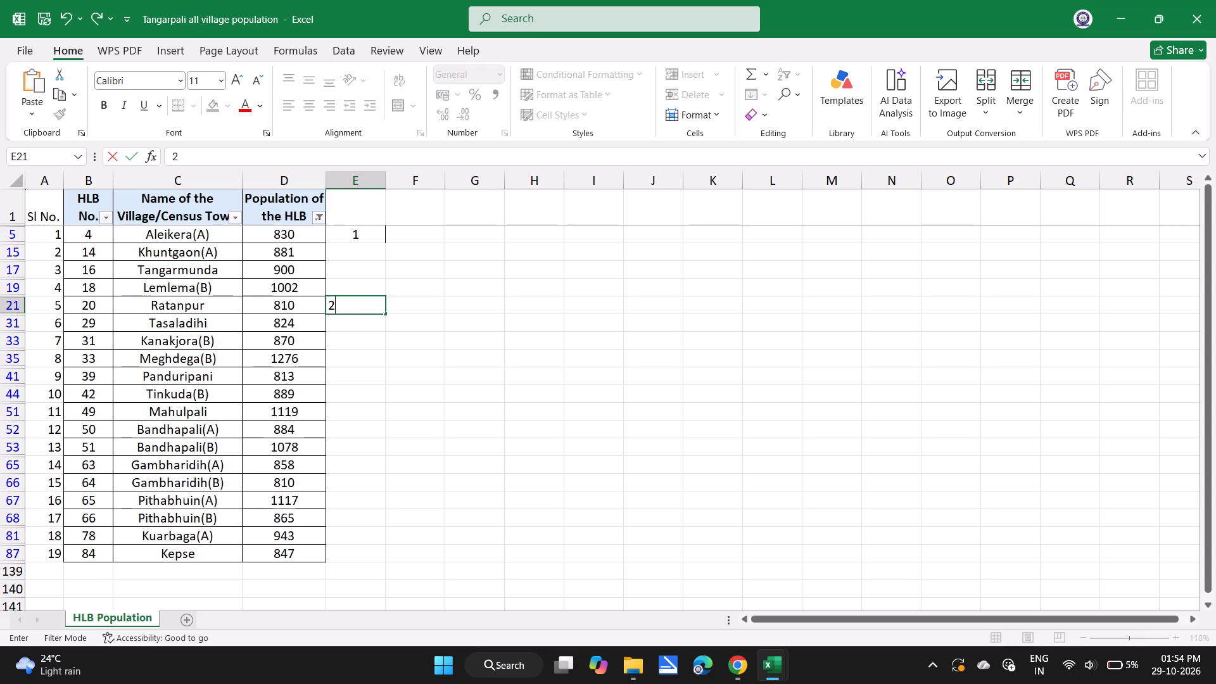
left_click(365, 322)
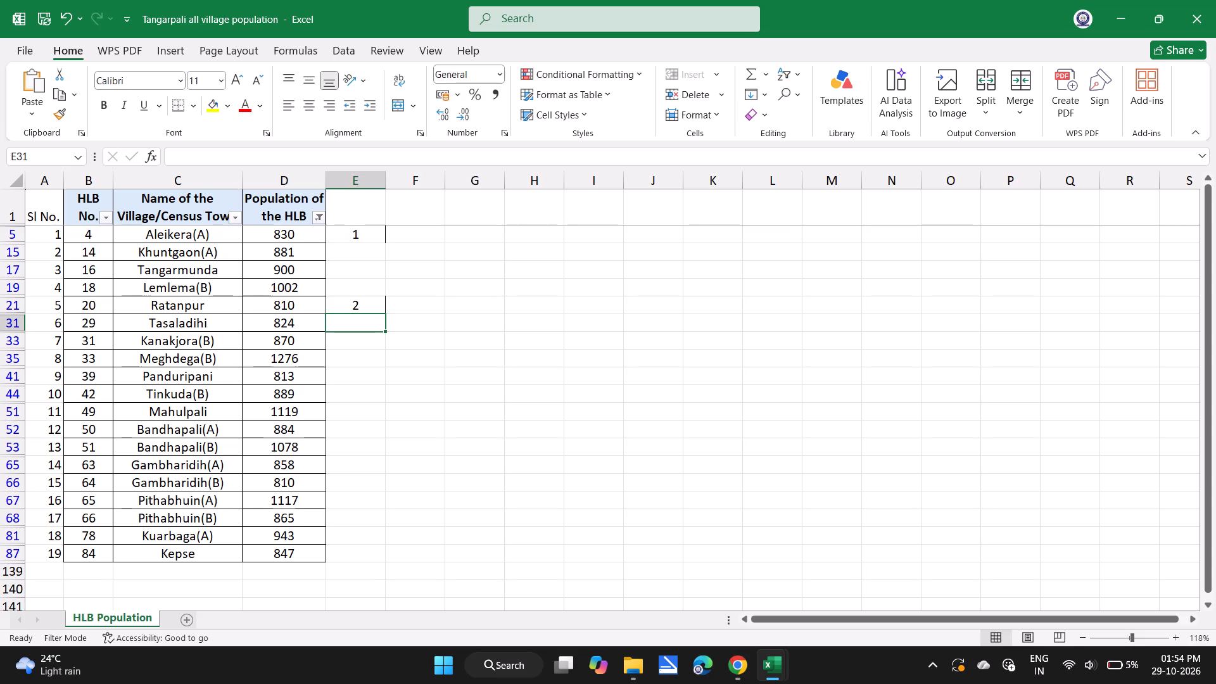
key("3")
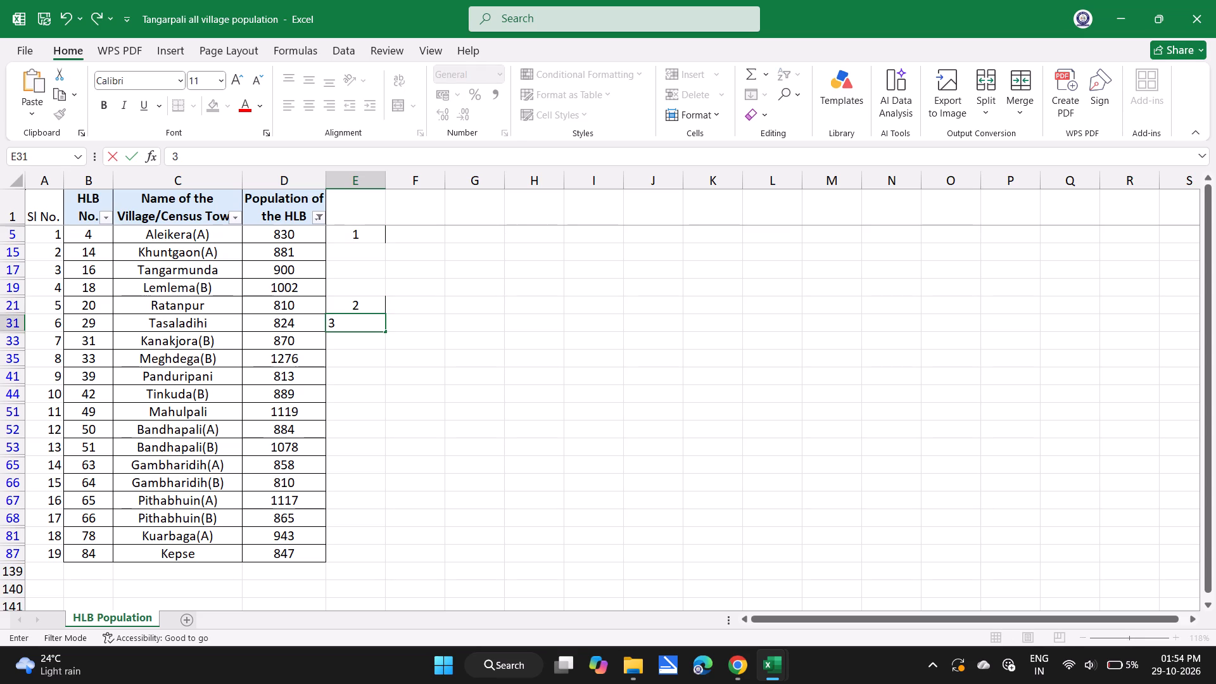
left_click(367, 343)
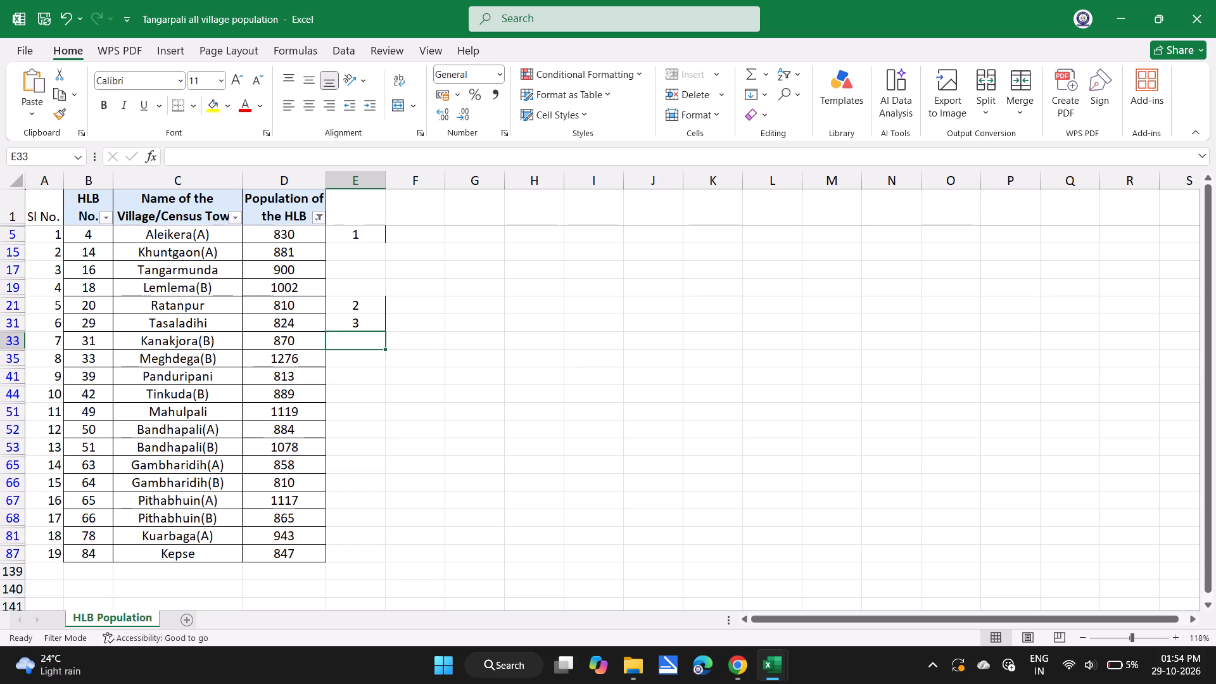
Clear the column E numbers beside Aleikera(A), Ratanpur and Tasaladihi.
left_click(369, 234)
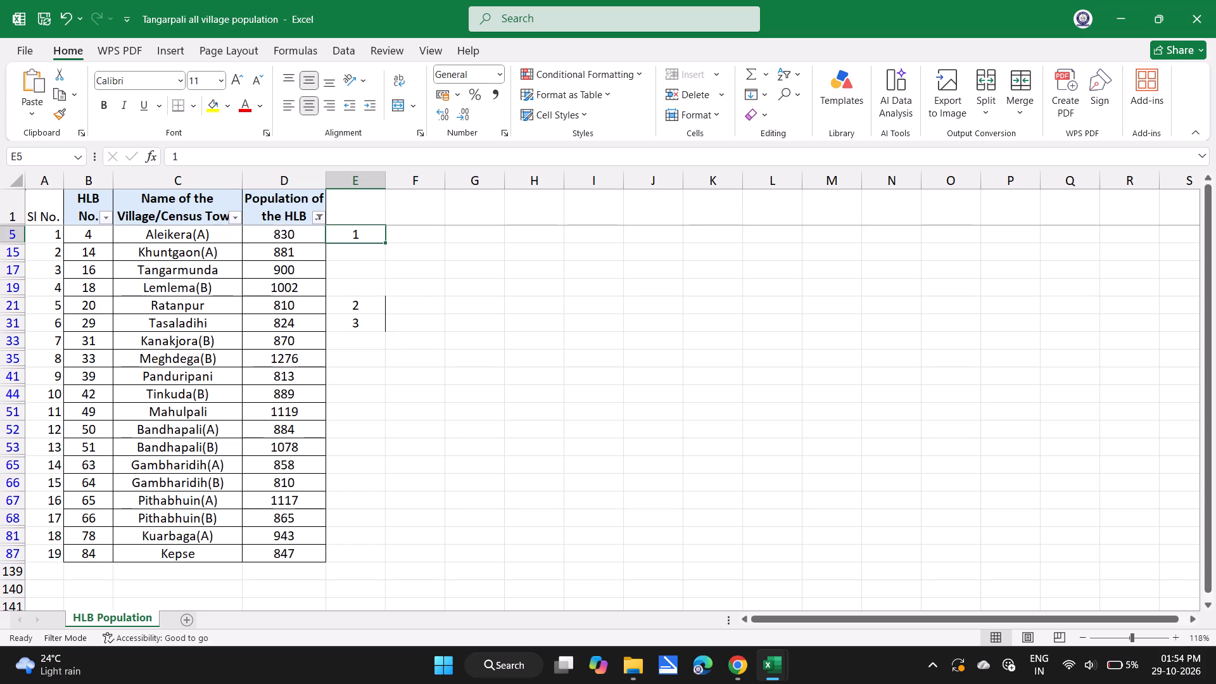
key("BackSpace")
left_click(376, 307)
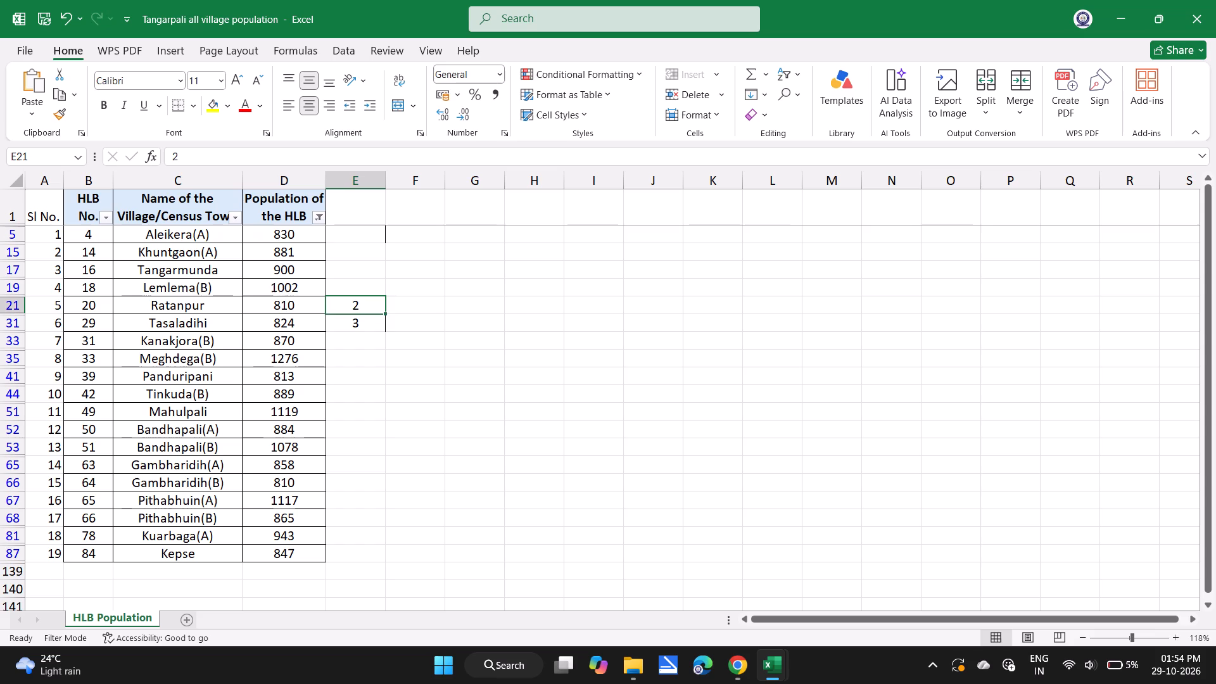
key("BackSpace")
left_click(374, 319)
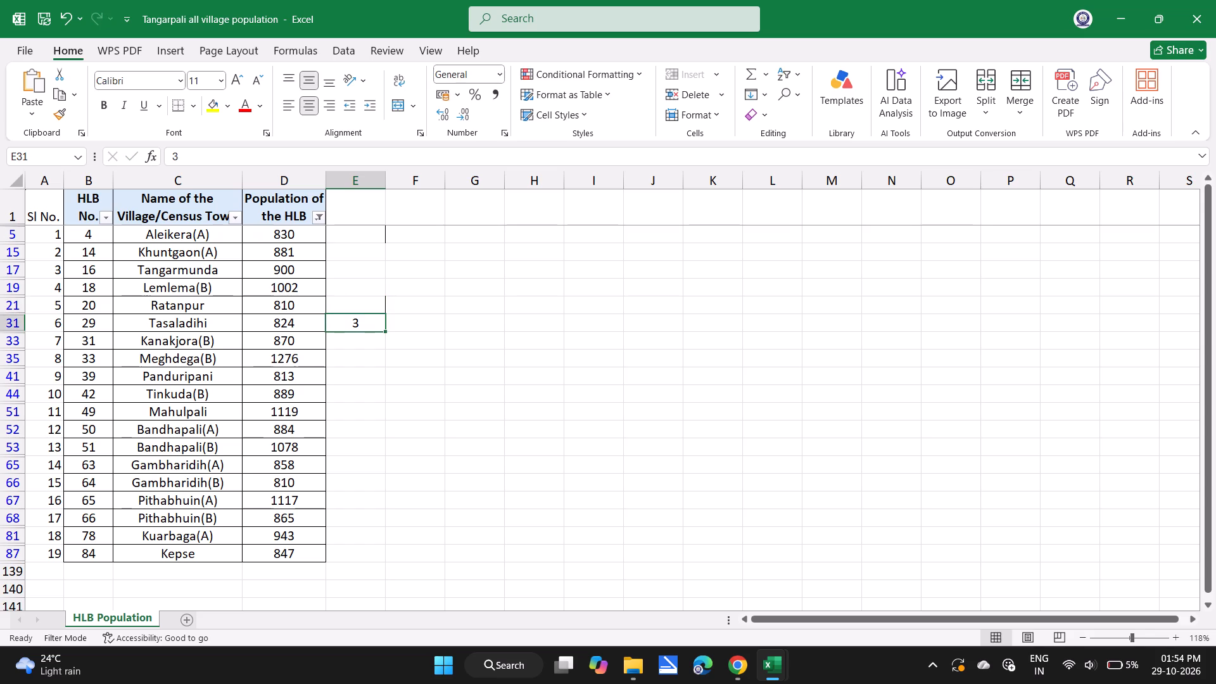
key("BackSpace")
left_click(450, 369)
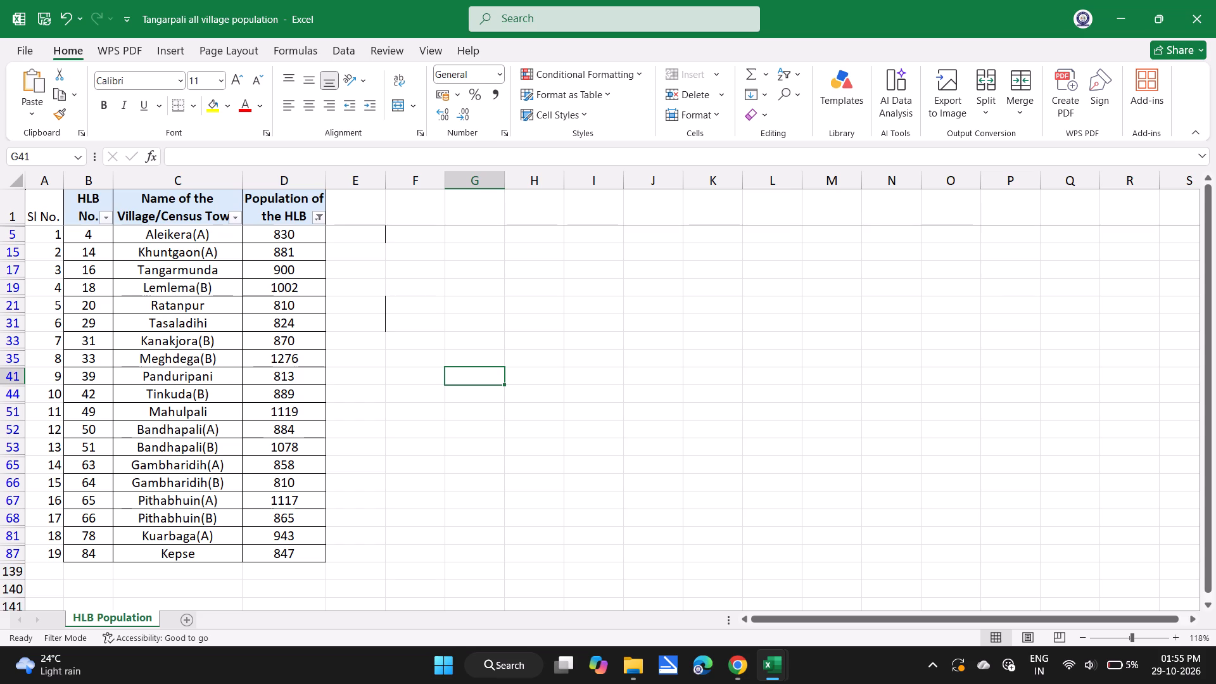
Save and close the Tangarpali all village population workbook.
key("ctrl+s")
left_click(1198, 24)
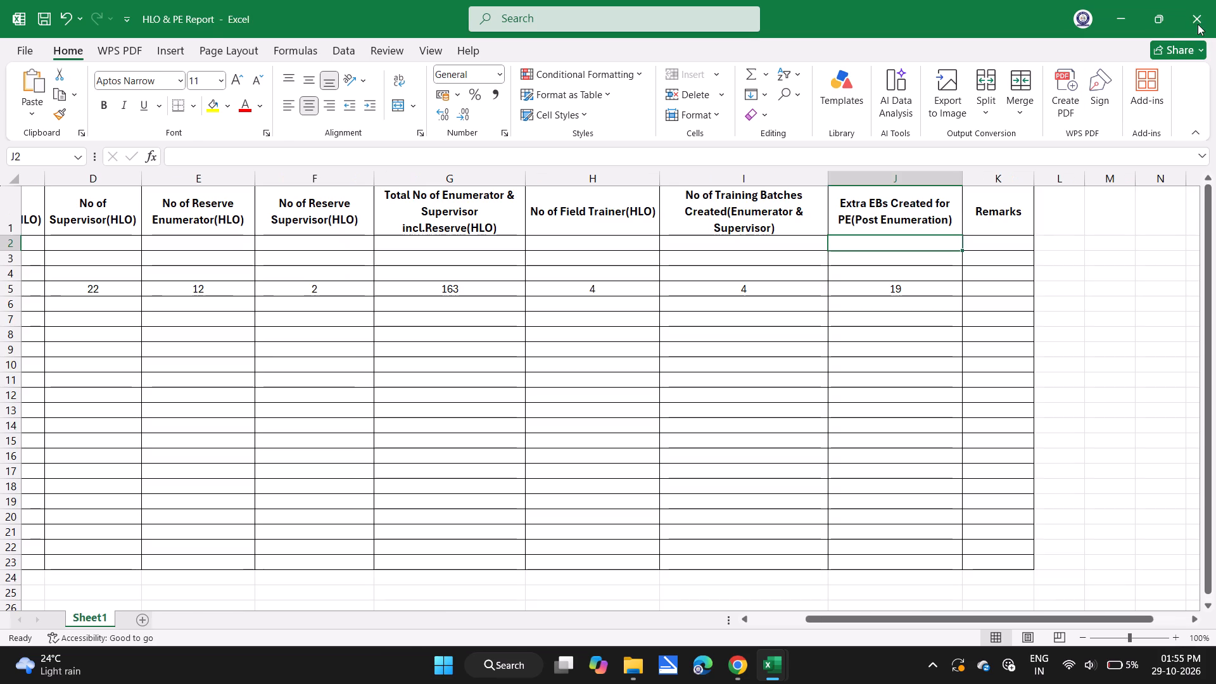
Look over the Tangarpali Tahasil row in the HLO & PE Report and save the workbook.
scroll(870, 424, "right", 1)
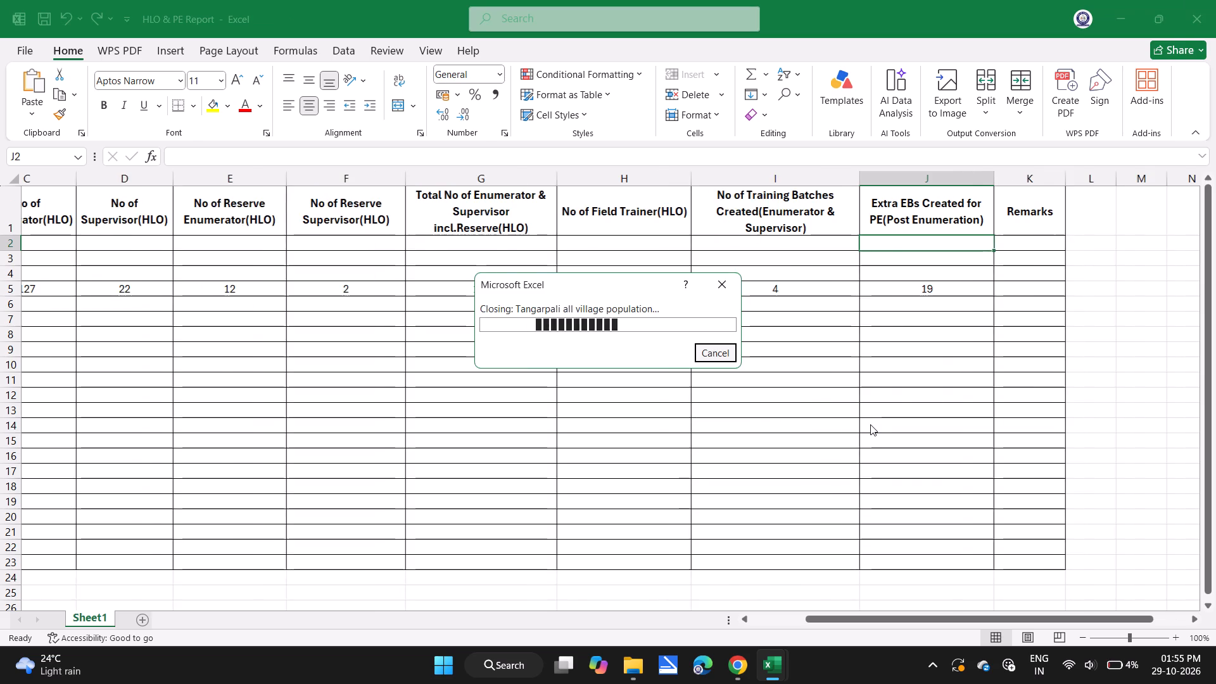
scroll(870, 424, "right", 1)
scroll(870, 424, "left", 1)
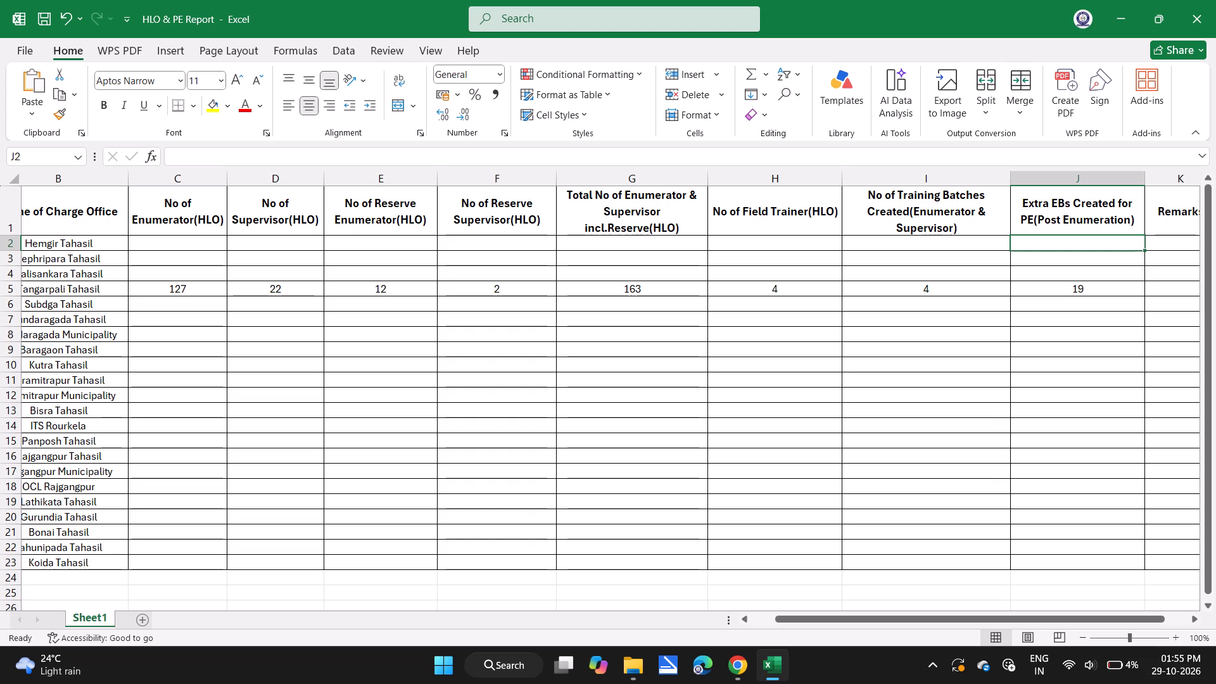
key("ctrl+s")
key("ctrl+s")
key("ctrl+s")
key("ctrl+s")
key("ctrl+s")
key("ctrl+s")
key("ctrl+s")
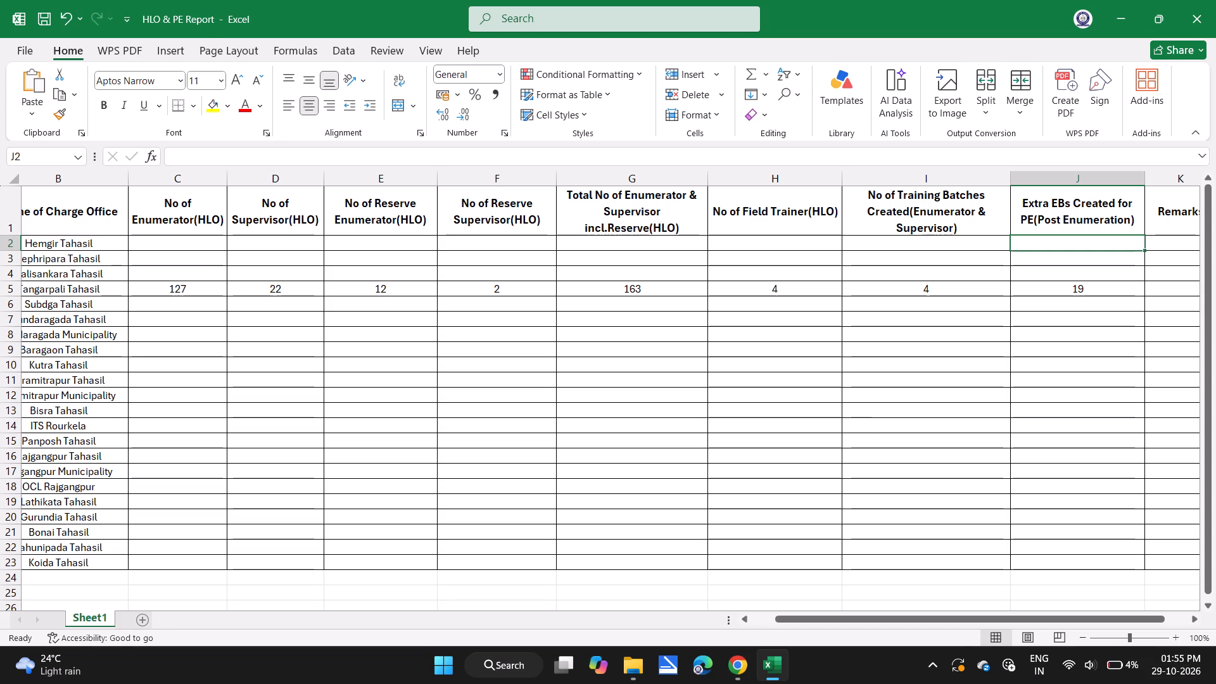
key("ctrl+s")
key("ctrl+s")
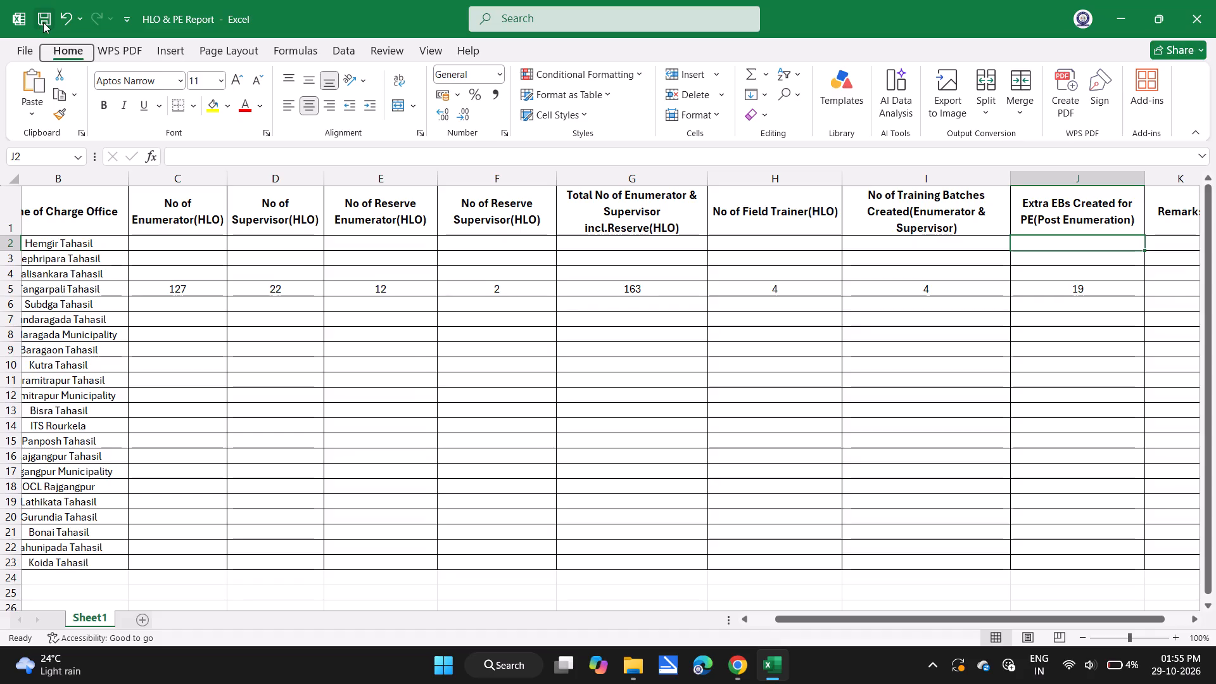
Start saving a copy of the HLO & PE Report by bringing up the Save As locations.
left_click(20, 43)
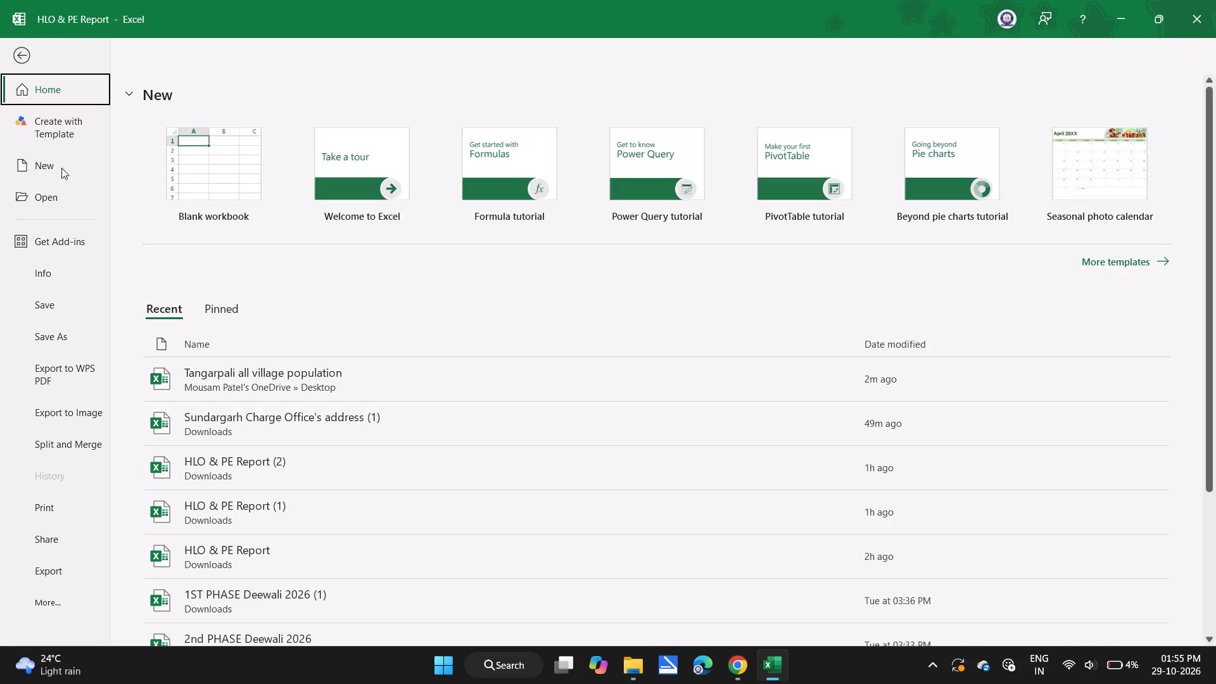
left_click(45, 331)
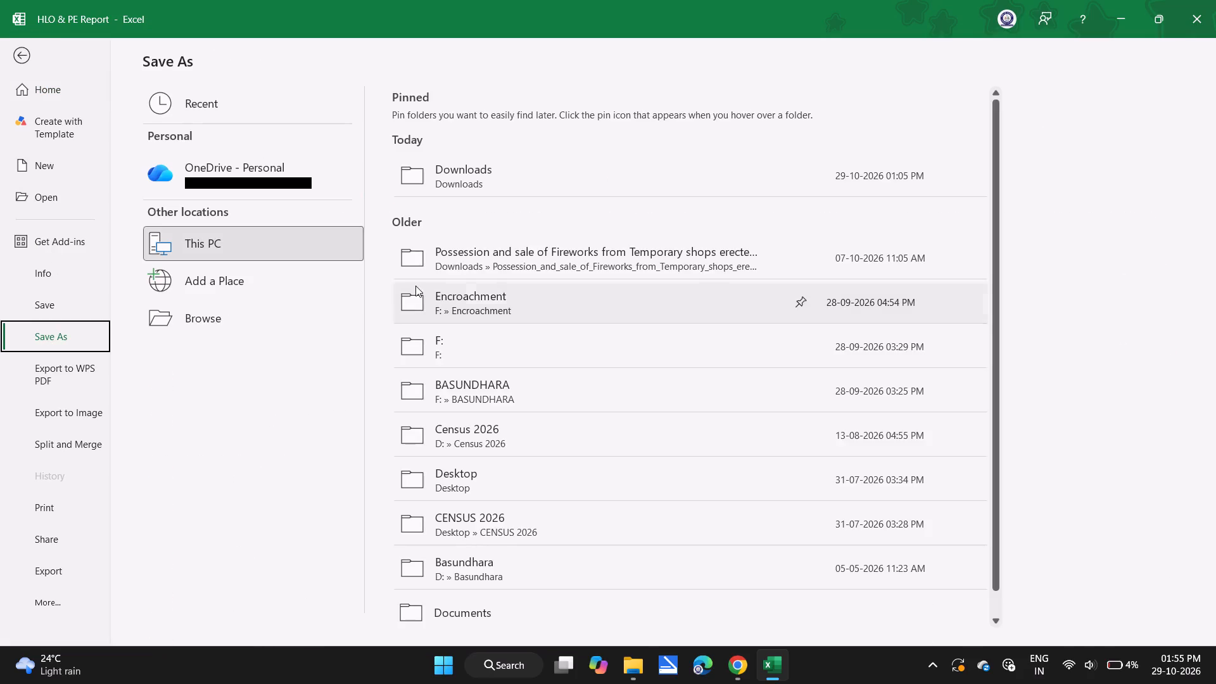
Save the workbook copy in the Downloads folder as HLO & PE Report (Tangarpali Tahasil), in Excel Workbook format.
left_click(471, 181)
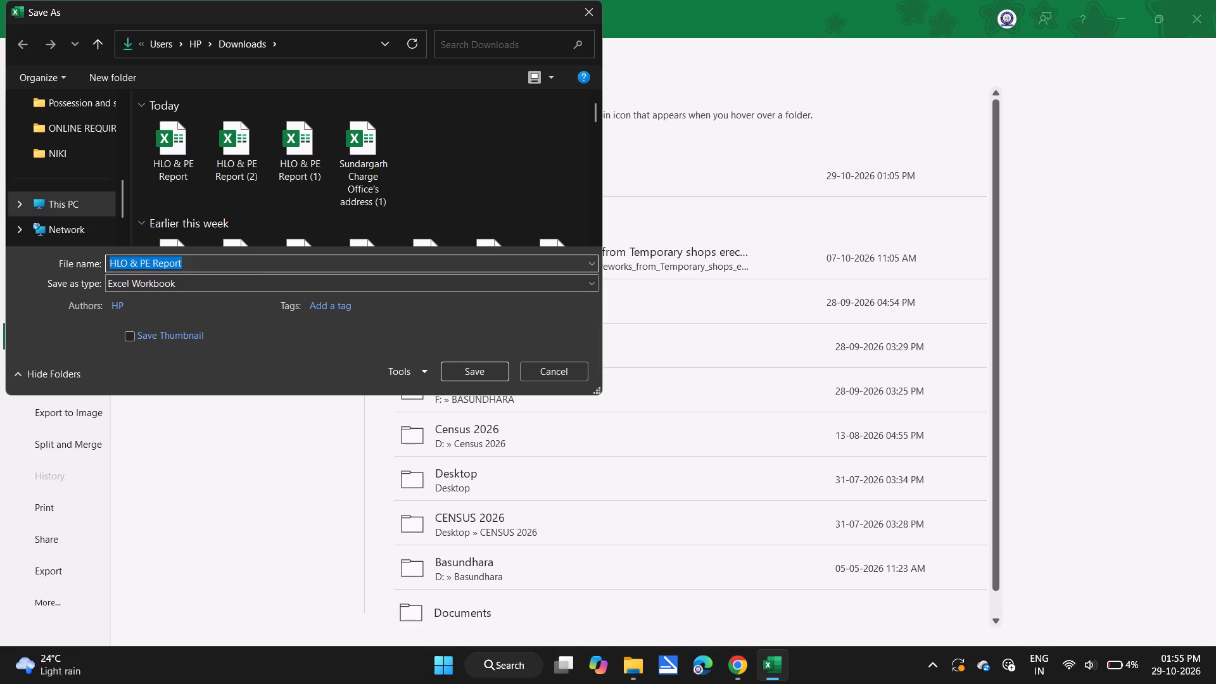
left_click(255, 263)
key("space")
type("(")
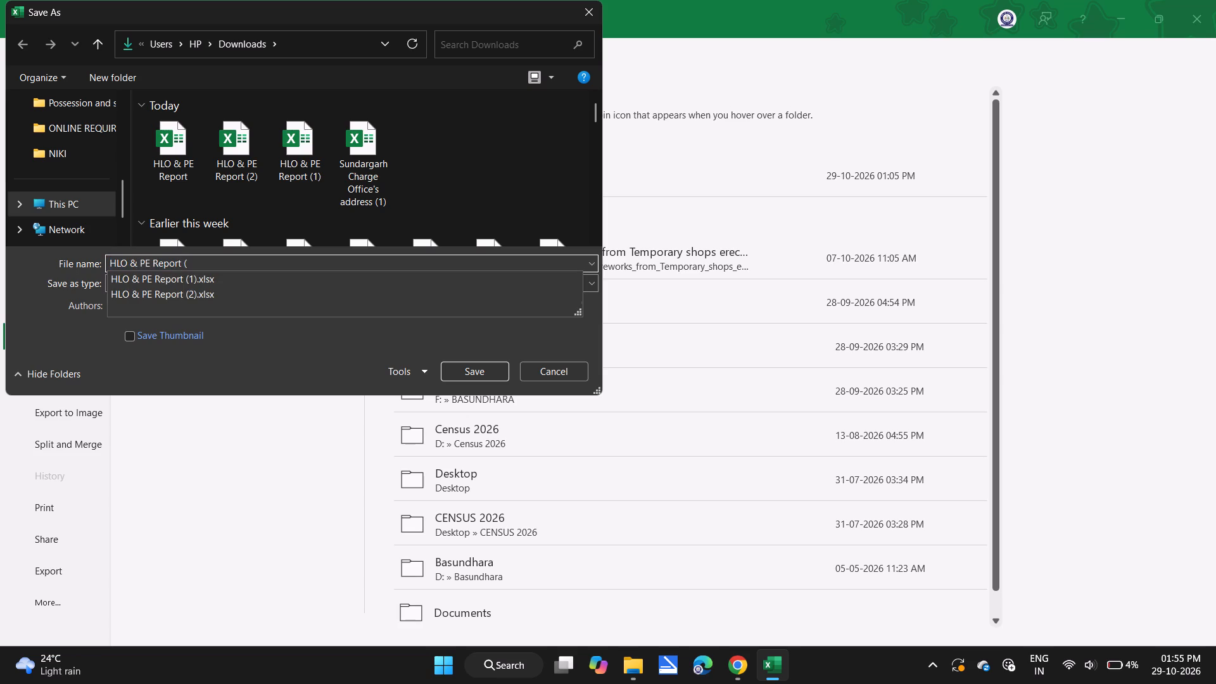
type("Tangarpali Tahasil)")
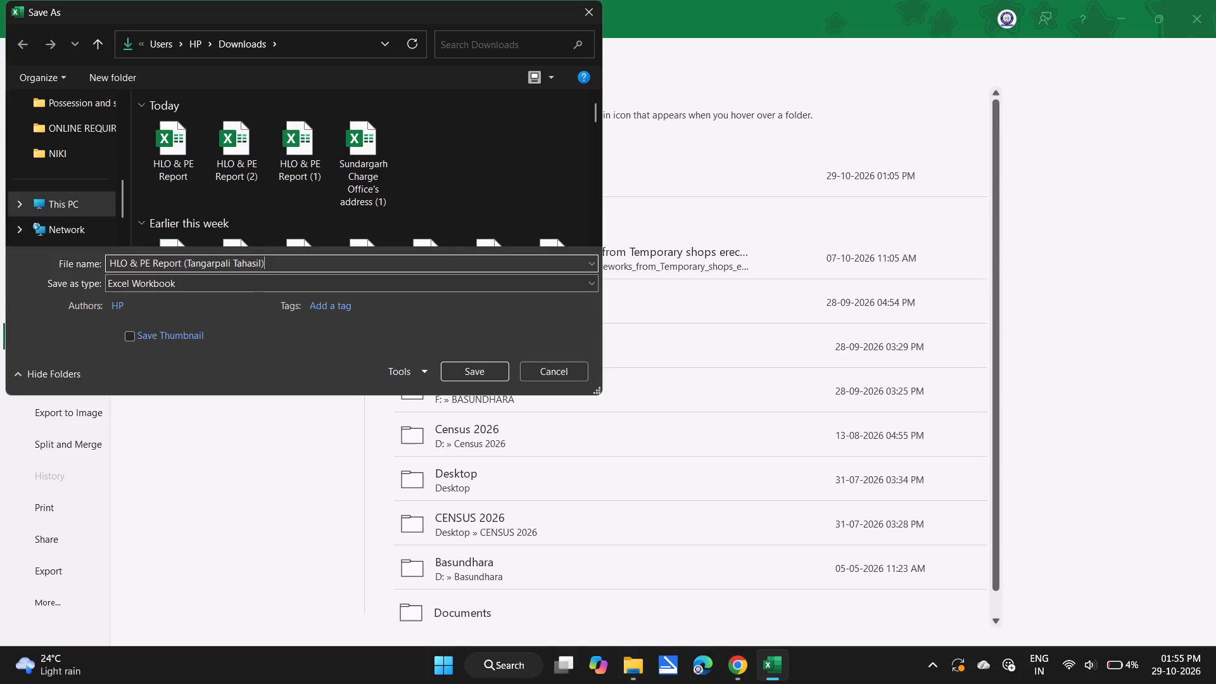
left_click(478, 372)
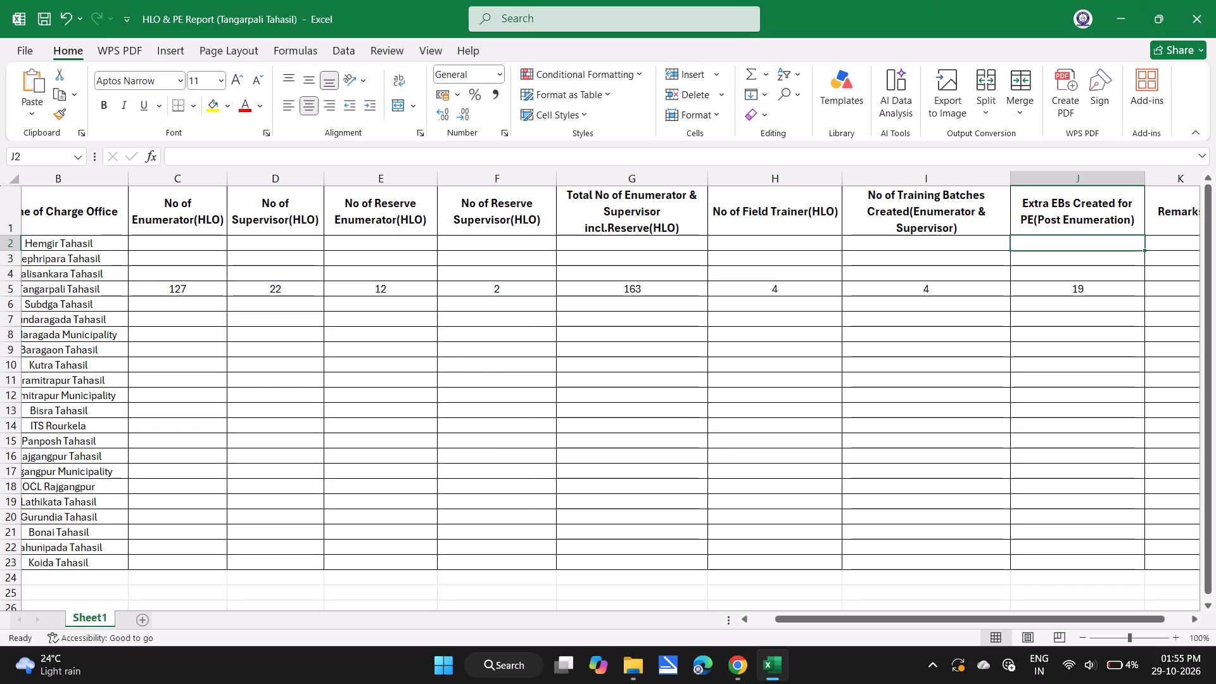
Save and close the HLO & PE Report (Tangarpali Tahasil) workbook.
key("ctrl+s")
key("ctrl+s")
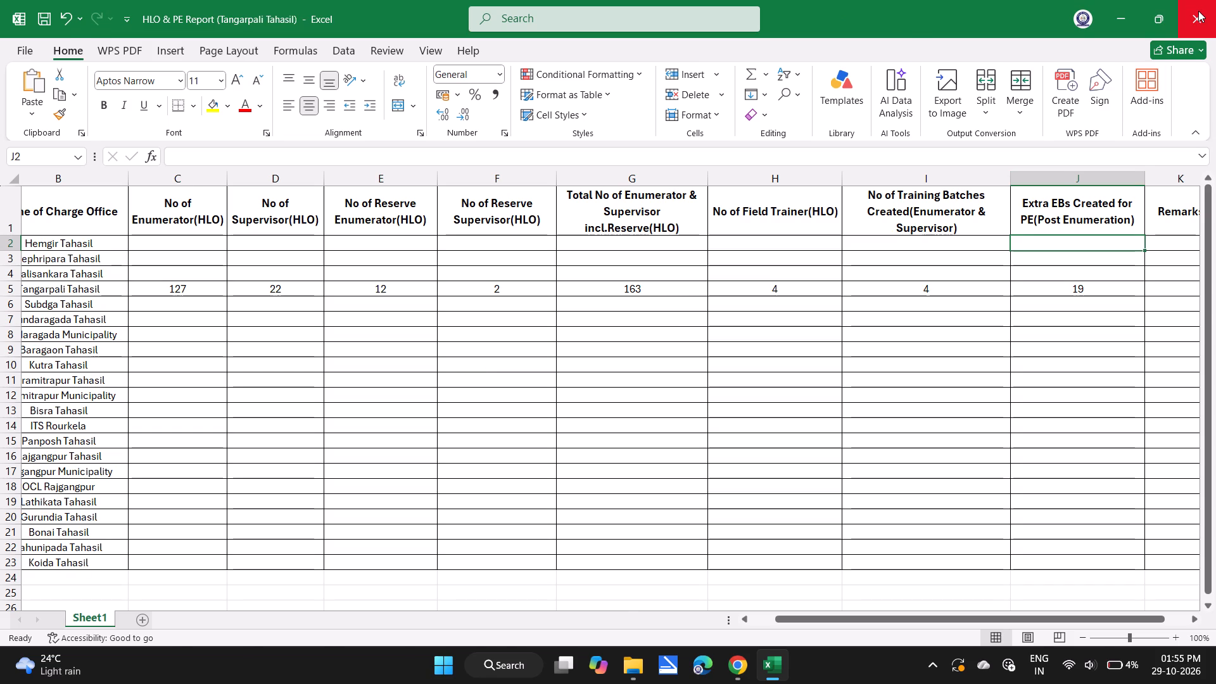
left_click(1198, 11)
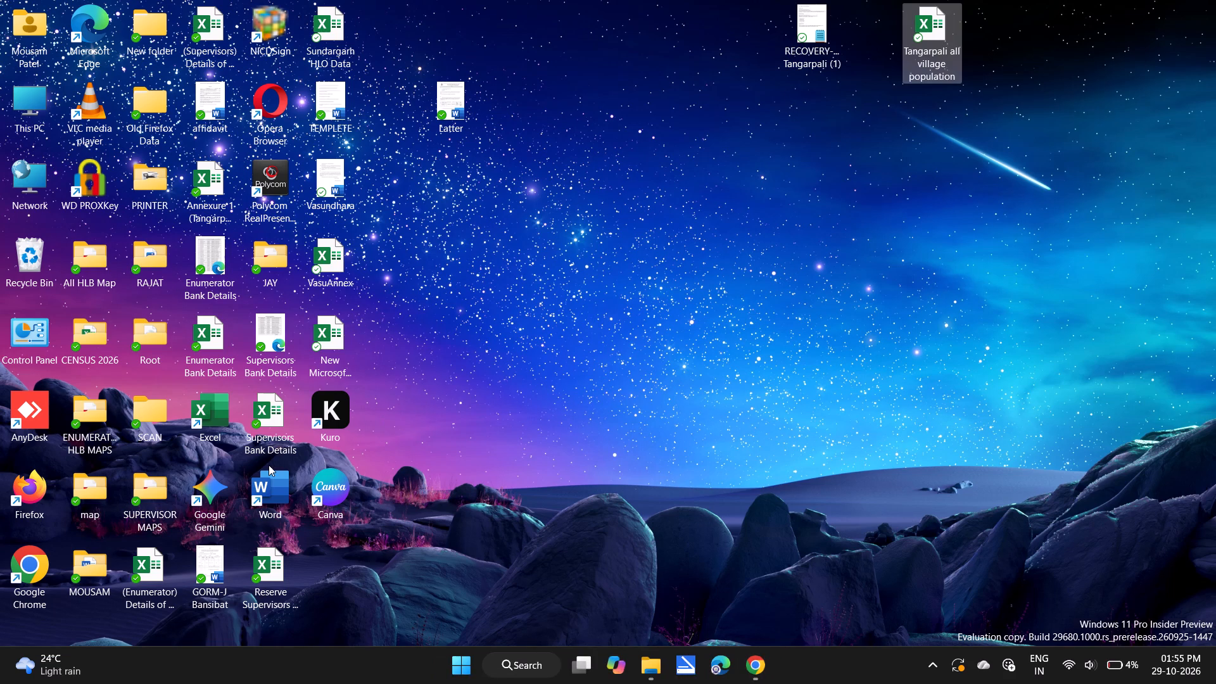
Switch to Google Chrome by bringing up its open windows.
left_click(761, 671)
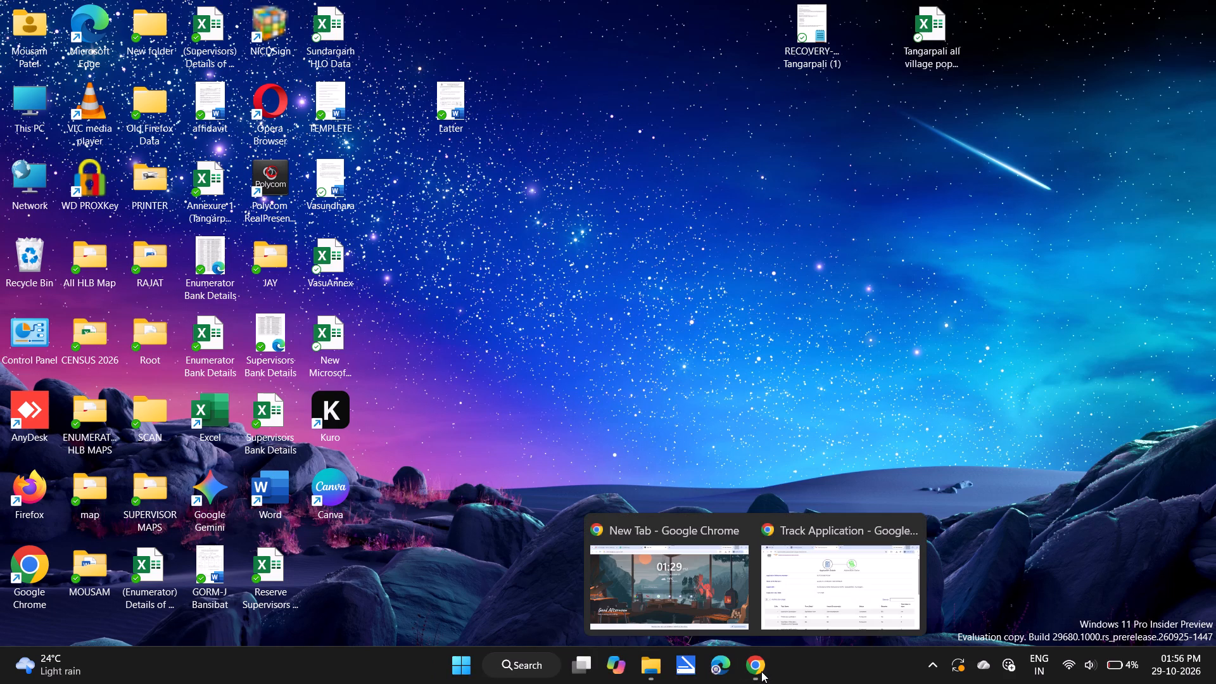